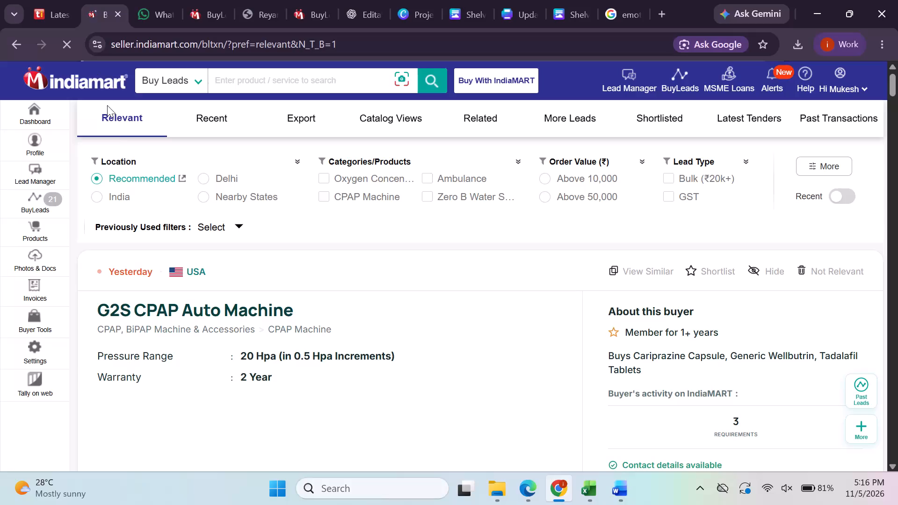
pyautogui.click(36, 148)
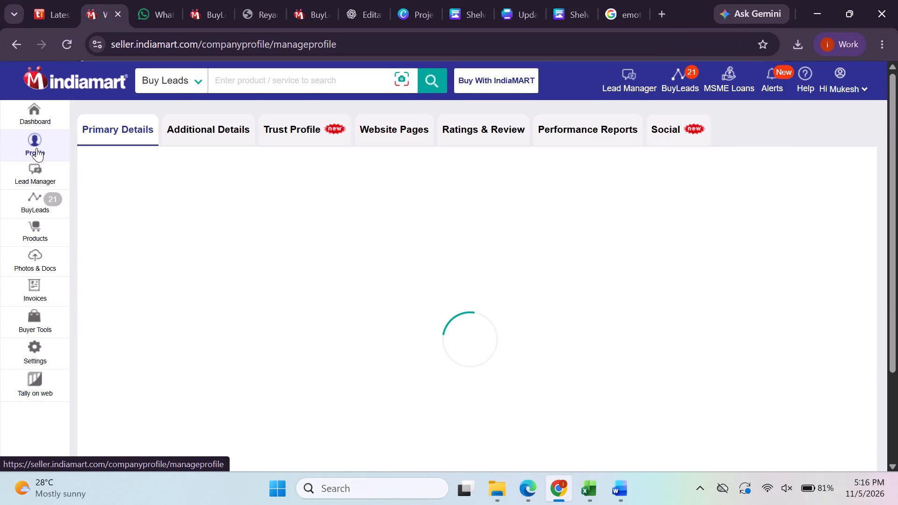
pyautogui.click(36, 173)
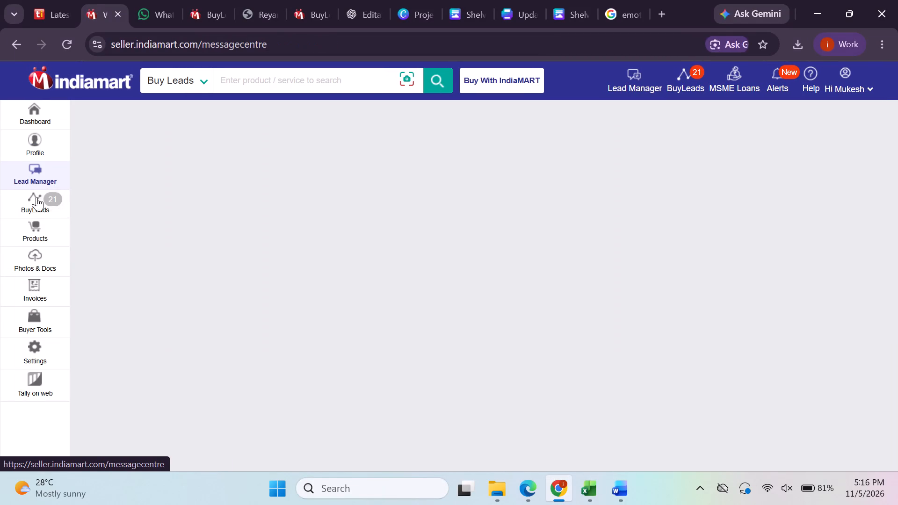
# Open the BuyLeads section and view the recent buy leads.
pyautogui.click(37, 202)
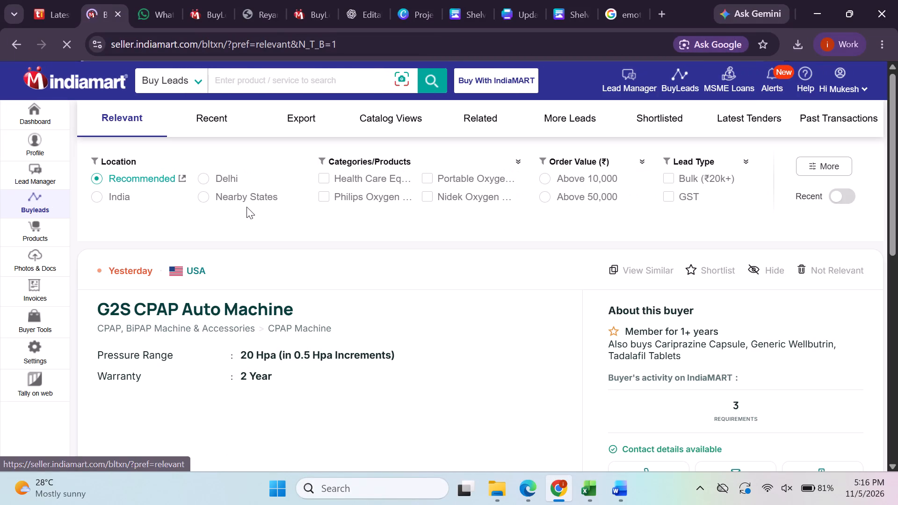
pyautogui.click(196, 114)
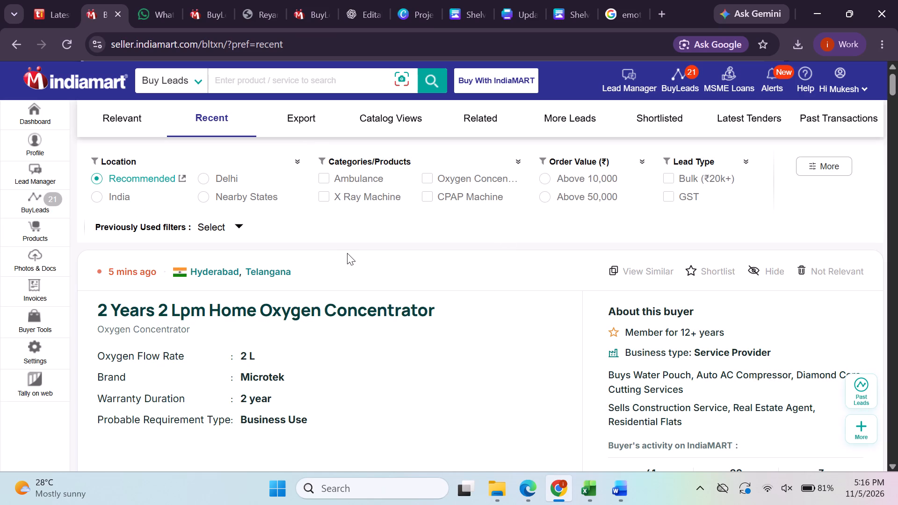
# Switch to the export buy leads and look through the foreign buyers' requirements.
pyautogui.click(303, 118)
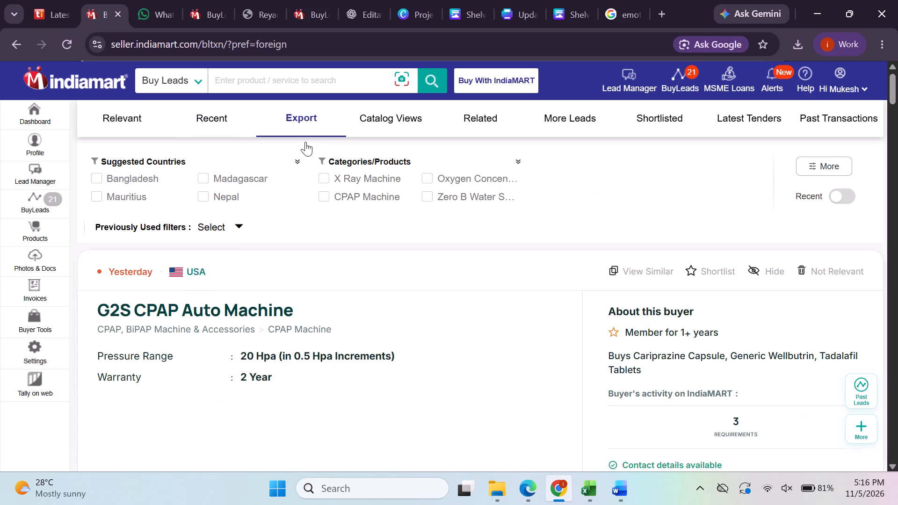
pyautogui.scroll(-9, 390, 339)
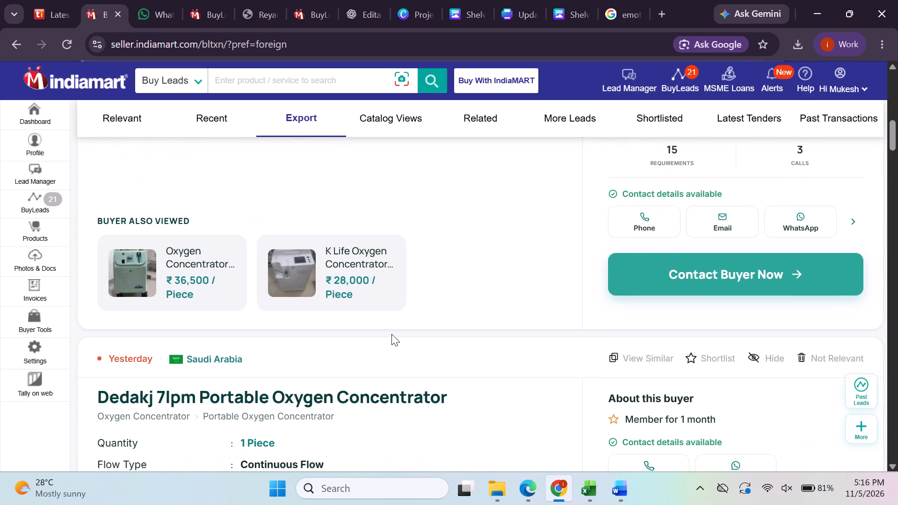
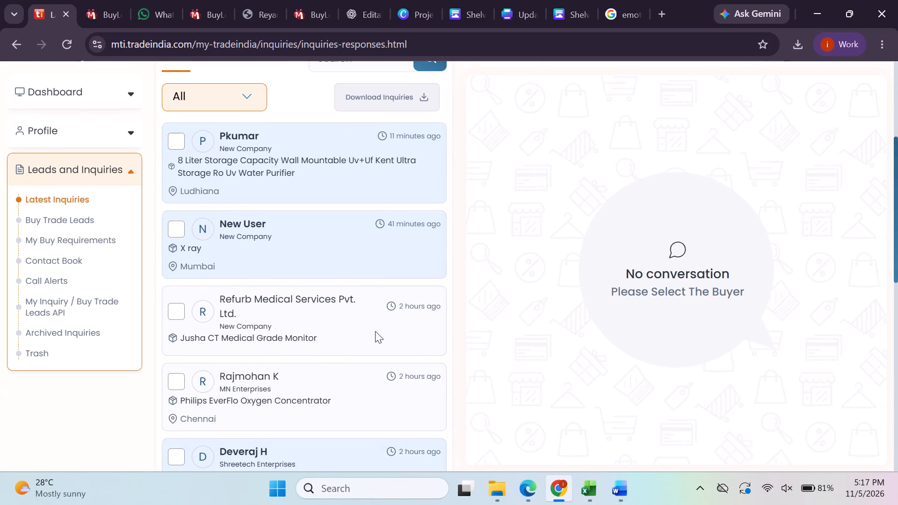
# Open the Philips EverFlo Oxygen Concentrator inquiry from the Chennai buyer in the latest inquiries and view its details.
pyautogui.scroll(-1, 375, 331)
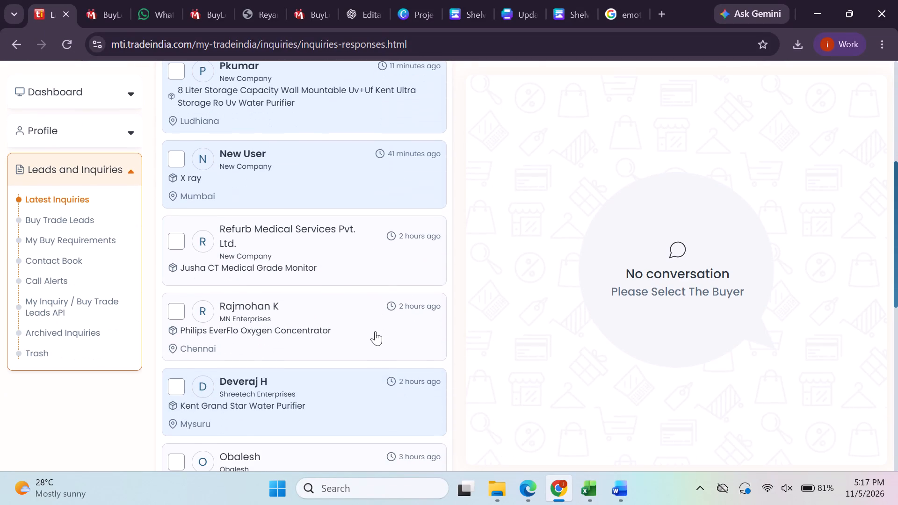
pyautogui.scroll(-1, 356, 340)
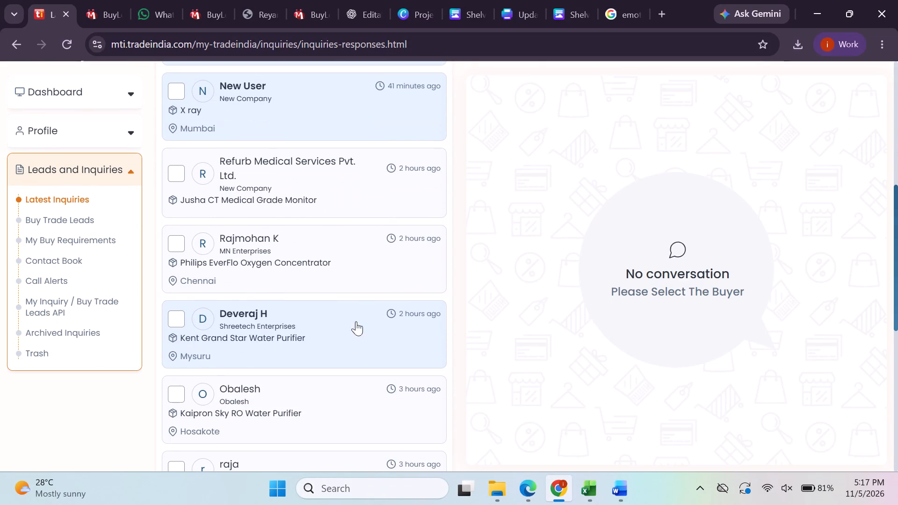
pyautogui.click(358, 242)
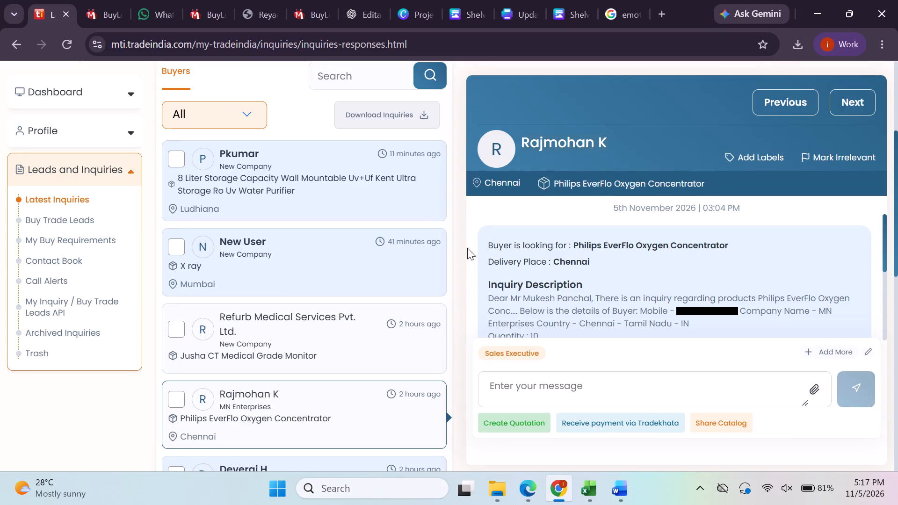
pyautogui.scroll(3, 379, 244)
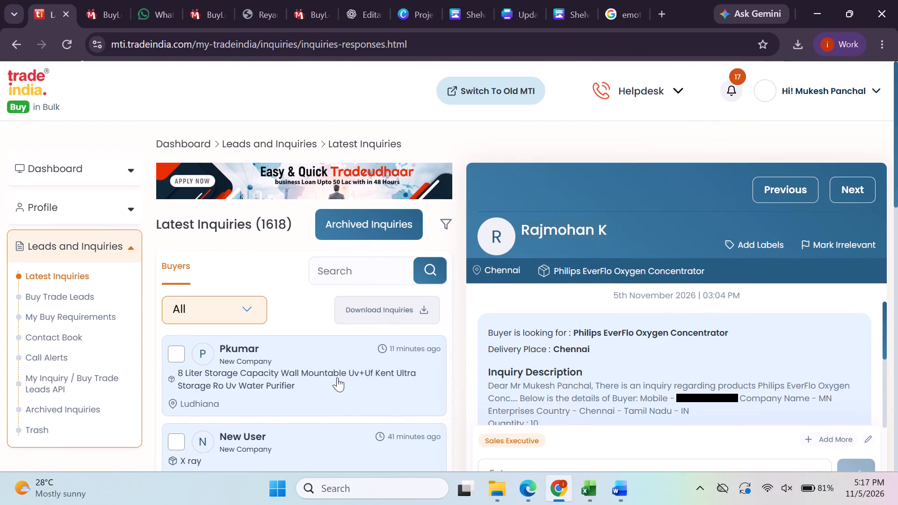
# Start a new lead in Reyansh CRM, filling its phone field with the sender's mobile number from the TradeIndia Philips EverFlo Oxygen Concentrator inquiry.
pyautogui.scroll(-2, 340, 371)
pyautogui.scroll(-2, 631, 313)
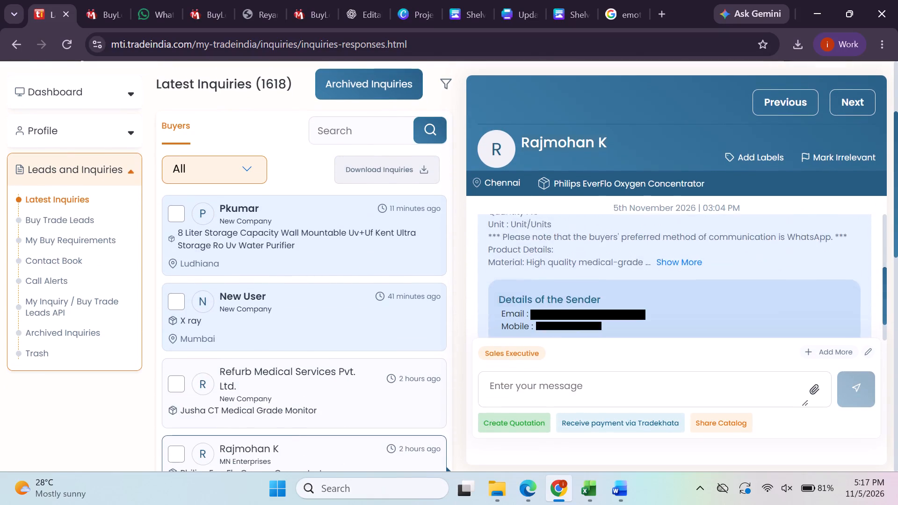
pyautogui.scroll(-2, 633, 309)
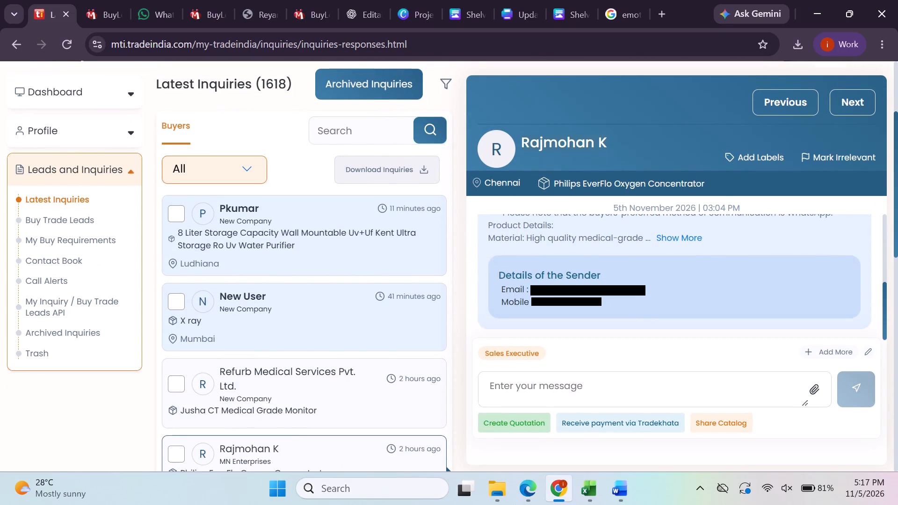
pyautogui.moveTo(551, 301); pyautogui.dragTo(611, 291)
pyautogui.click(554, 311)
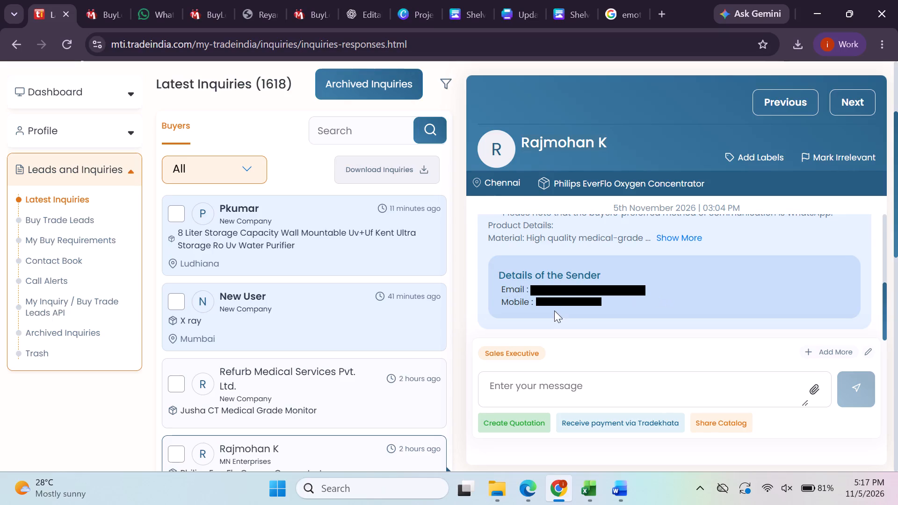
pyautogui.moveTo(551, 299); pyautogui.dragTo(607, 297)
pyautogui.hotkey('ctrl', 'c')
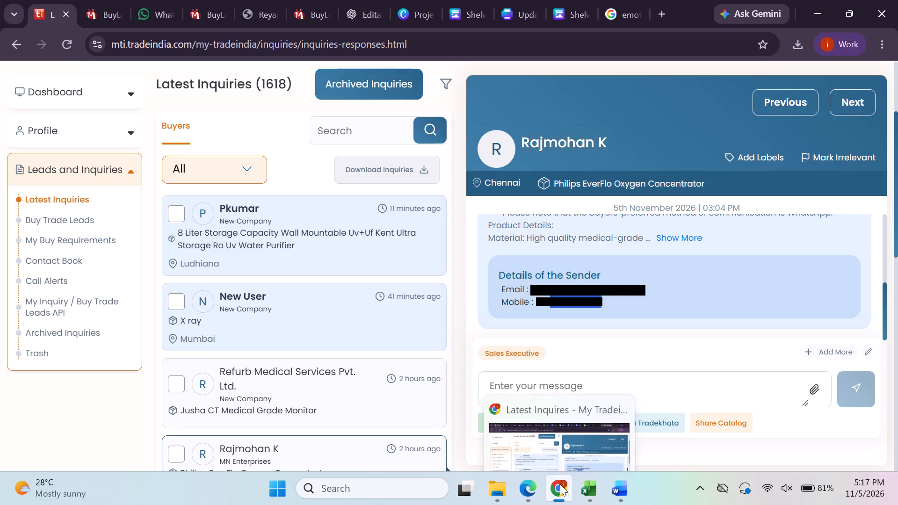
pyautogui.click(558, 484)
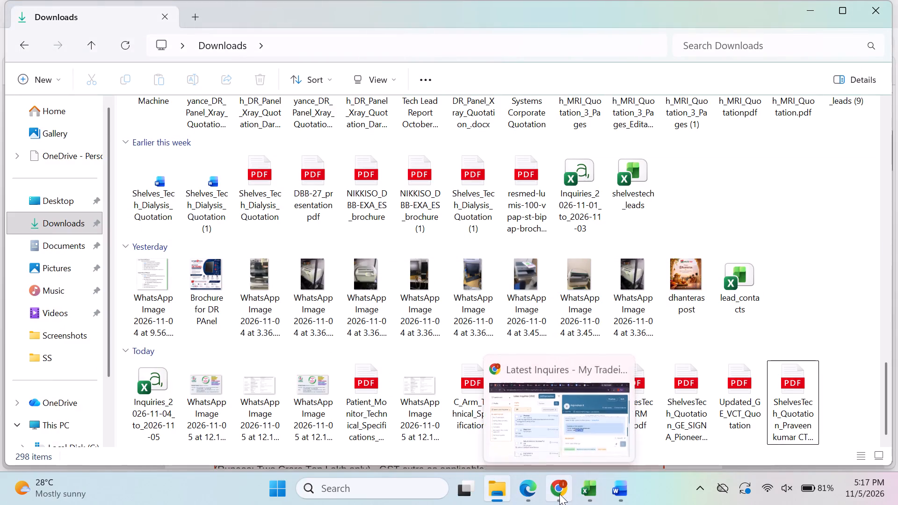
pyautogui.click(534, 425)
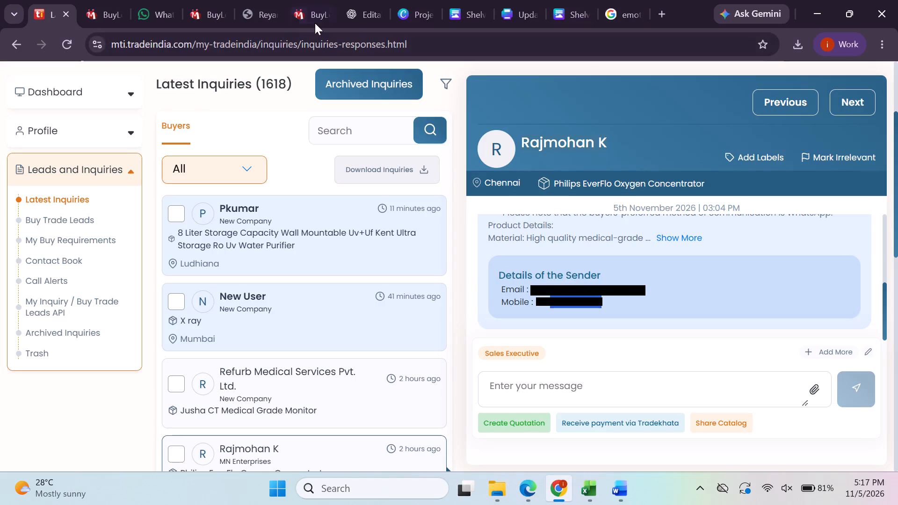
pyautogui.click(265, 8)
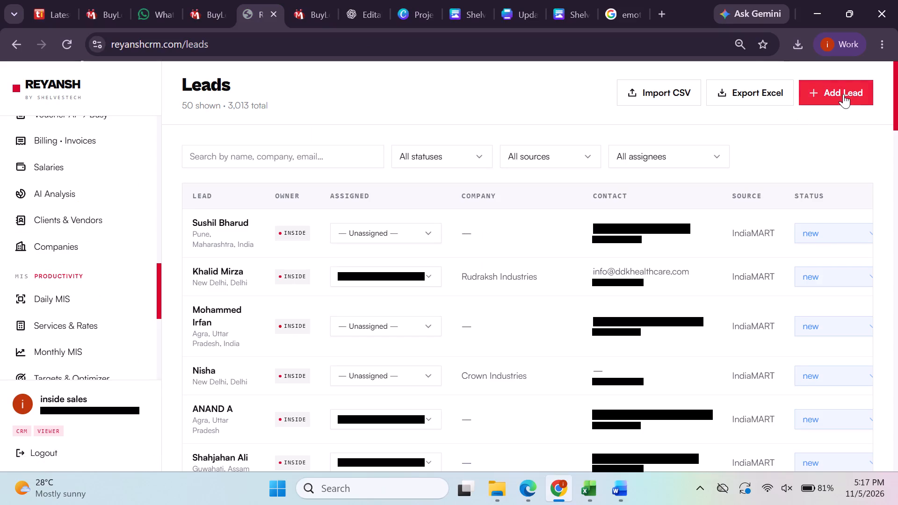
pyautogui.click(843, 94)
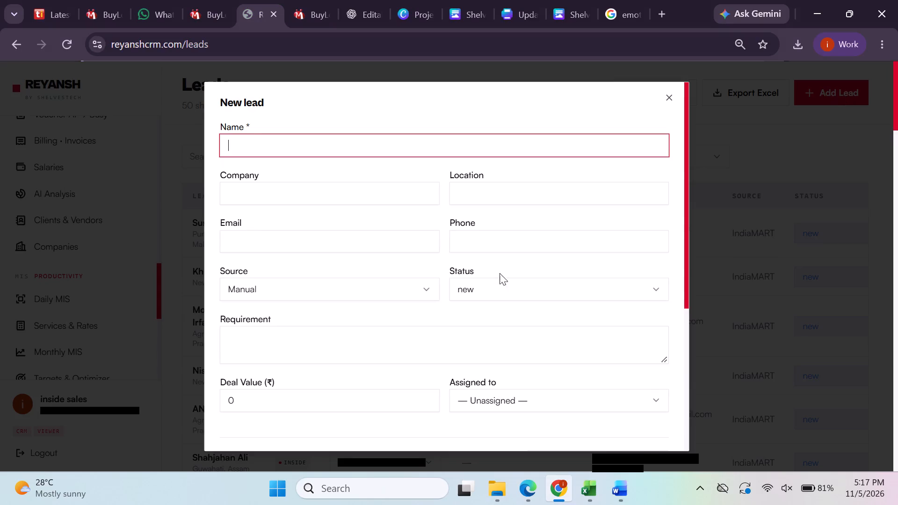
pyautogui.click(479, 241)
pyautogui.hotkey('ctrl', 'v')
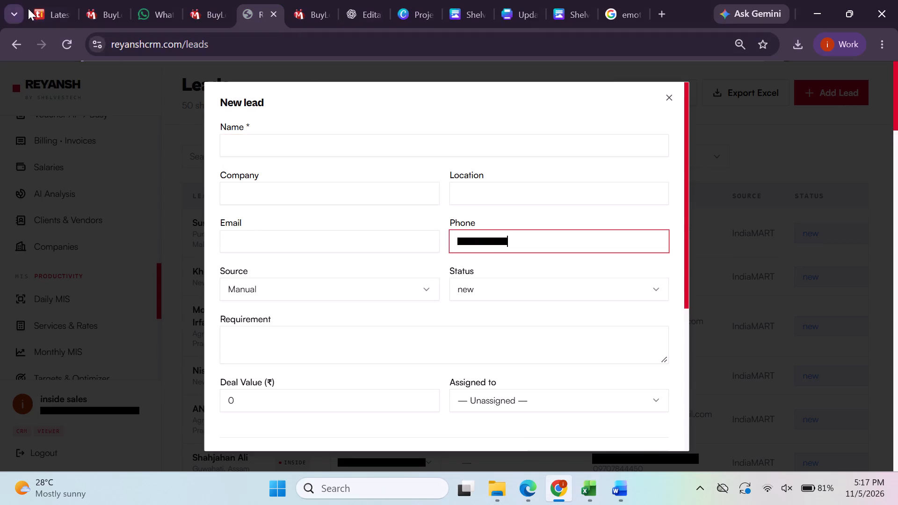
# Copy the sender's email address from the TradeIndia inquiry into the new CRM lead's email field.
pyautogui.click(560, 483)
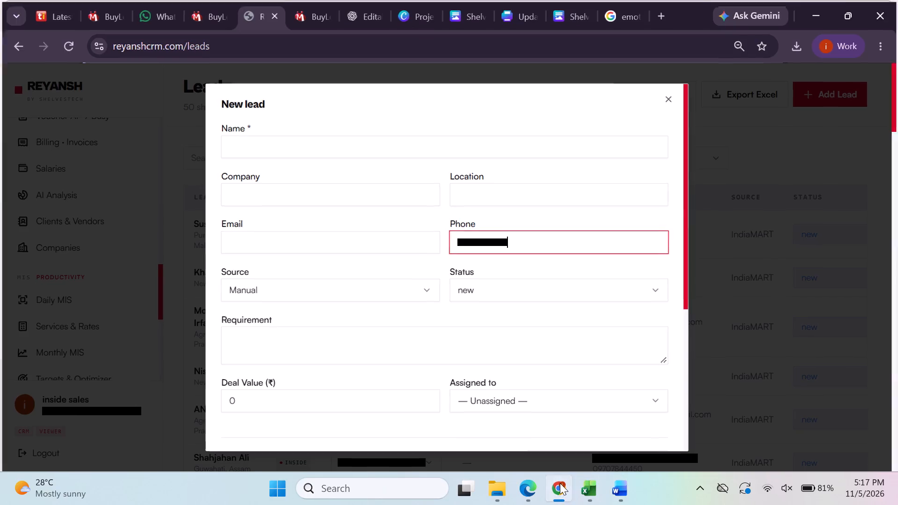
pyautogui.click(560, 483)
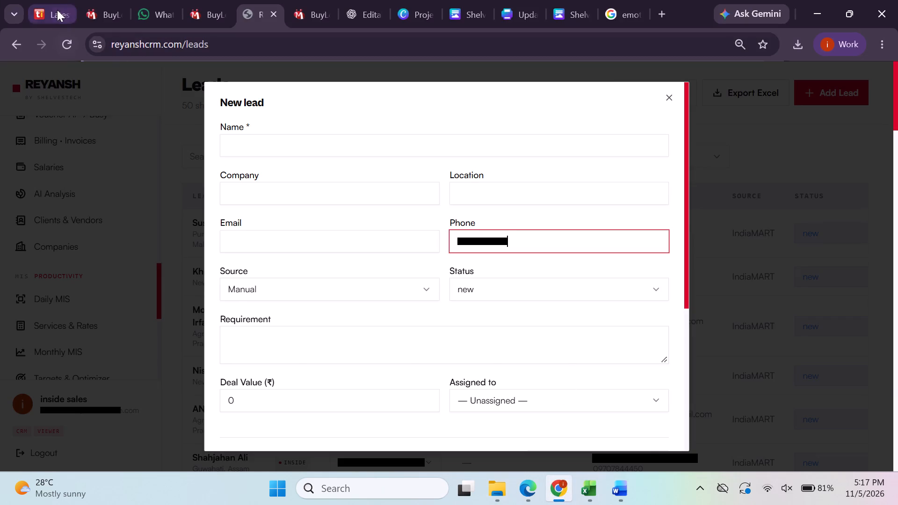
pyautogui.click(57, 9)
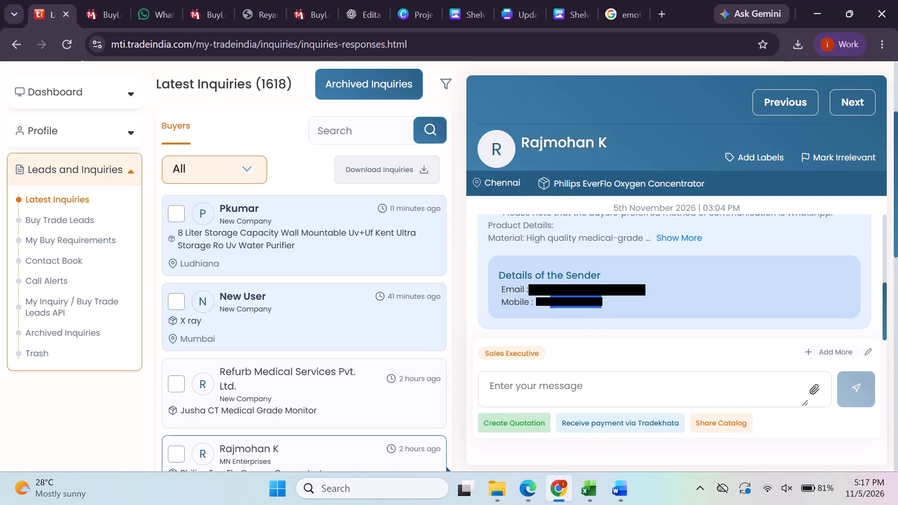
pyautogui.moveTo(533, 289); pyautogui.dragTo(794, 289)
pyautogui.hotkey('ctrl', 'c')
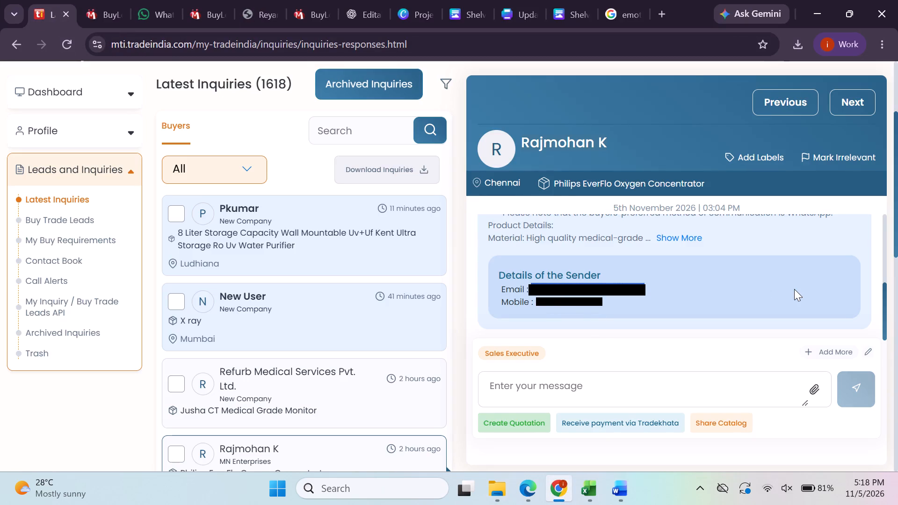
pyautogui.click(249, 8)
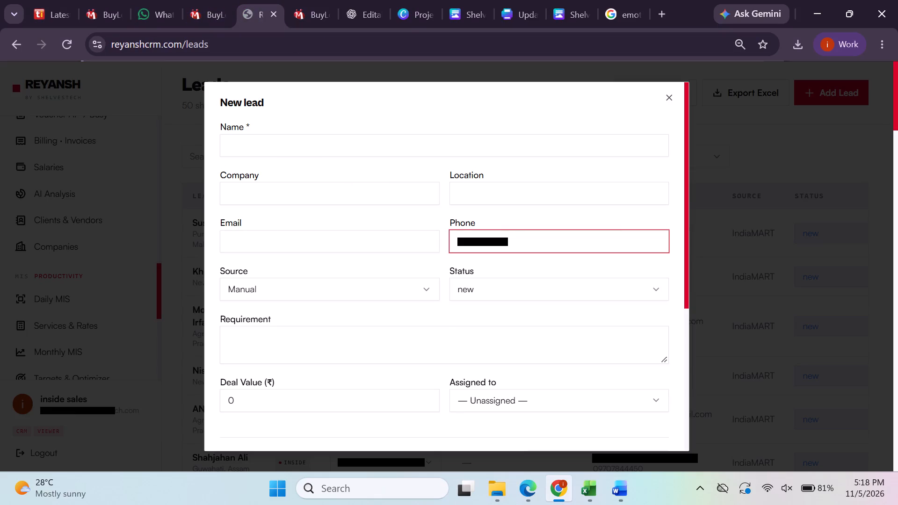
pyautogui.click(265, 242)
pyautogui.hotkey('ctrl', 'v')
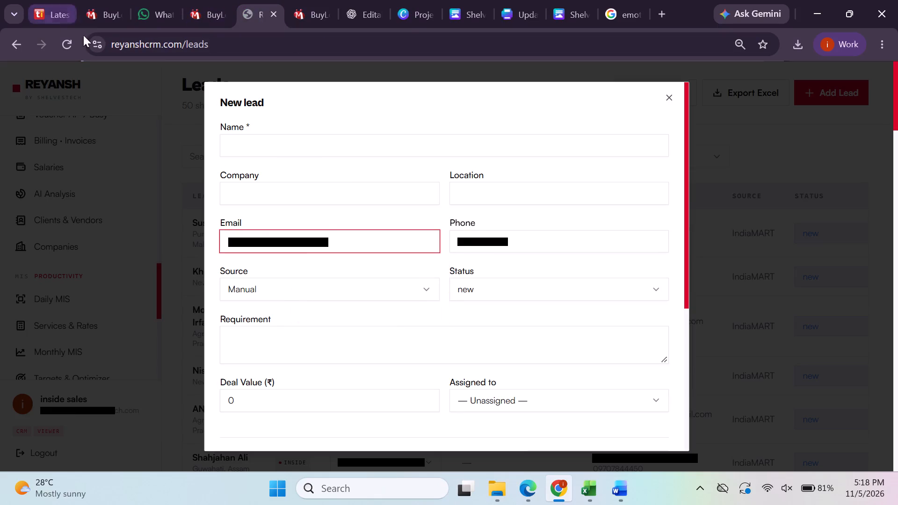
# Copy the product name Philips EverFlo Oxygen Concentrator from the TradeIndia inquiry into the new CRM lead's requirement field.
pyautogui.click(45, 9)
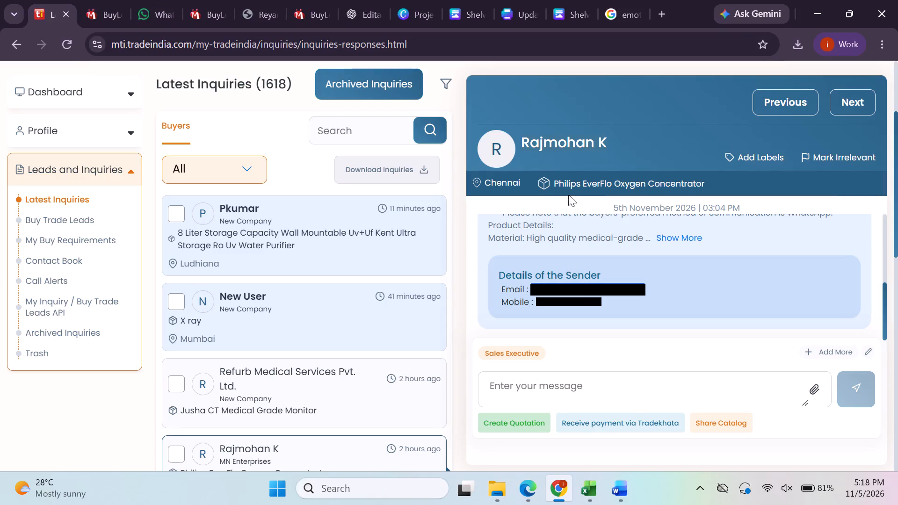
pyautogui.moveTo(557, 184); pyautogui.dragTo(702, 185)
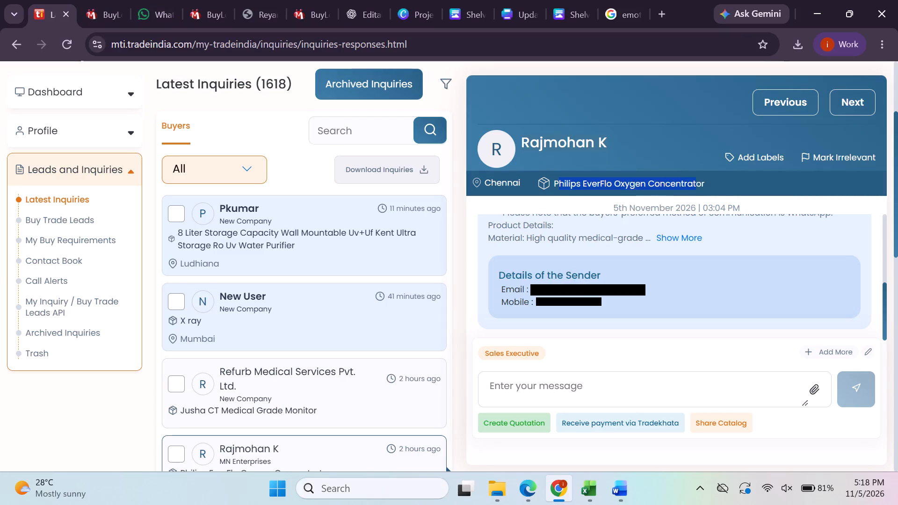
pyautogui.moveTo(702, 185); pyautogui.dragTo(709, 187)
pyautogui.moveTo(555, 180); pyautogui.dragTo(713, 186)
pyautogui.hotkey('ctrl', 'c')
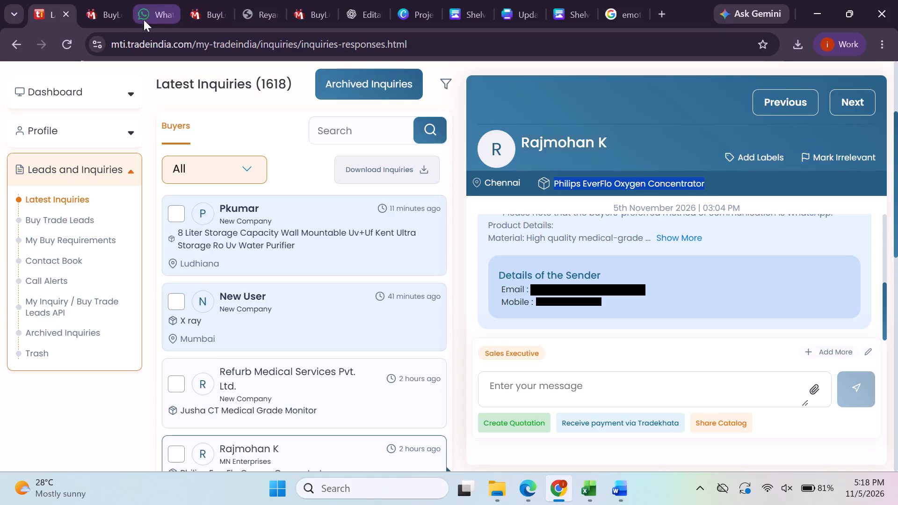
pyautogui.click(272, 13)
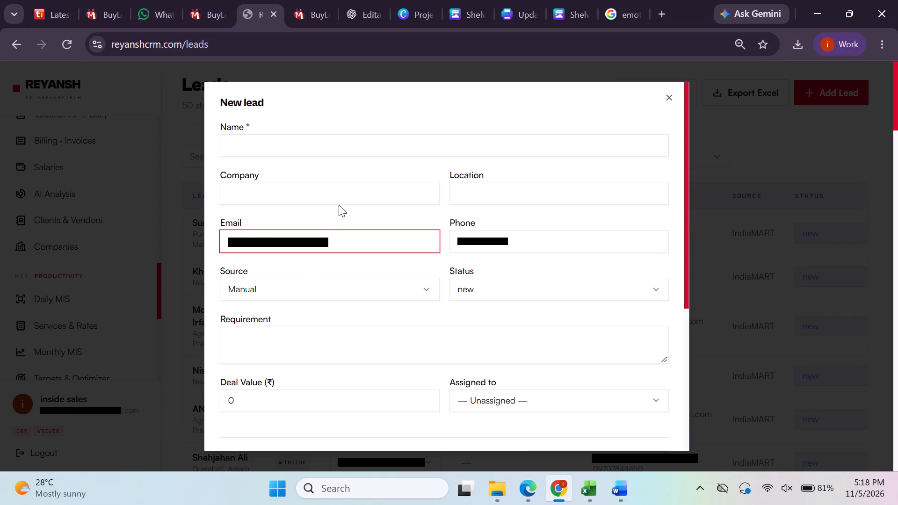
pyautogui.click(264, 342)
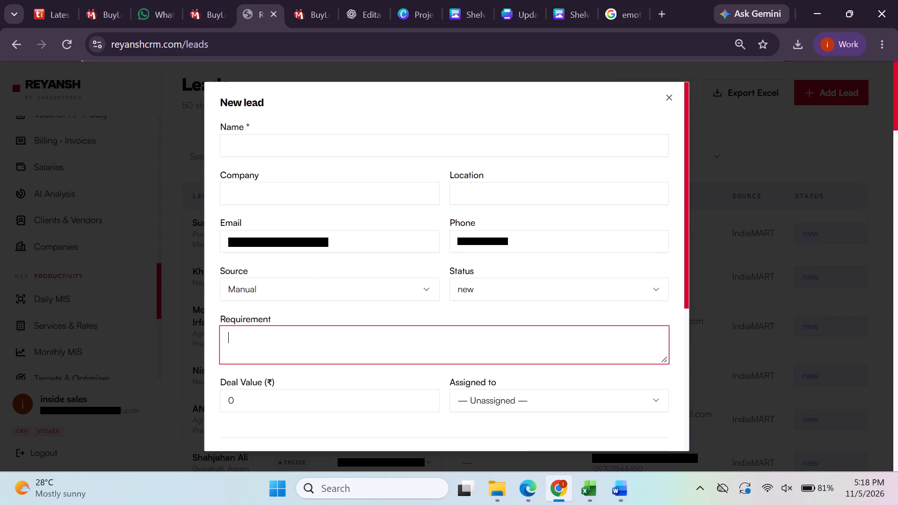
pyautogui.hotkey('ctrl', 'v')
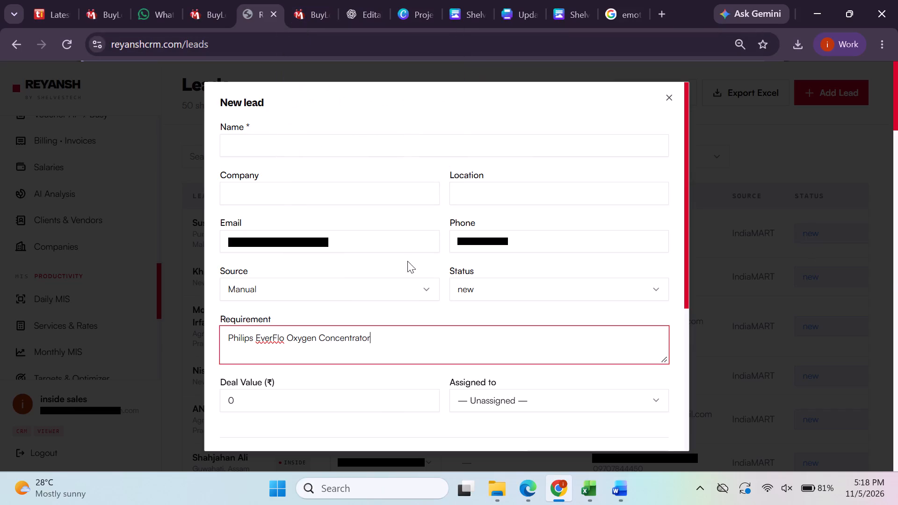
# Show the full description of the TradeIndia inquiry and select the buyer's location text, Chennai - Tamil Nadu.
pyautogui.click(66, 13)
pyautogui.scroll(1, 582, 289)
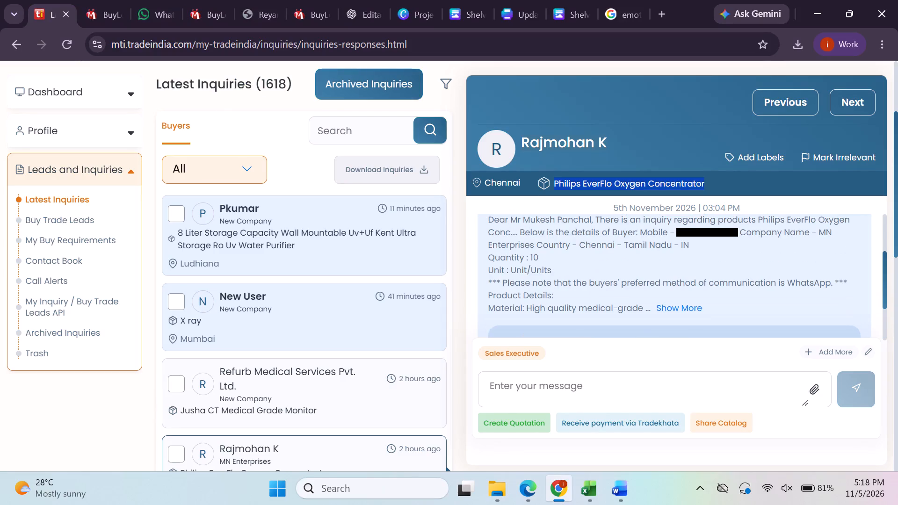
pyautogui.click(679, 311)
pyautogui.scroll(2, 663, 288)
pyautogui.scroll(-1, 663, 288)
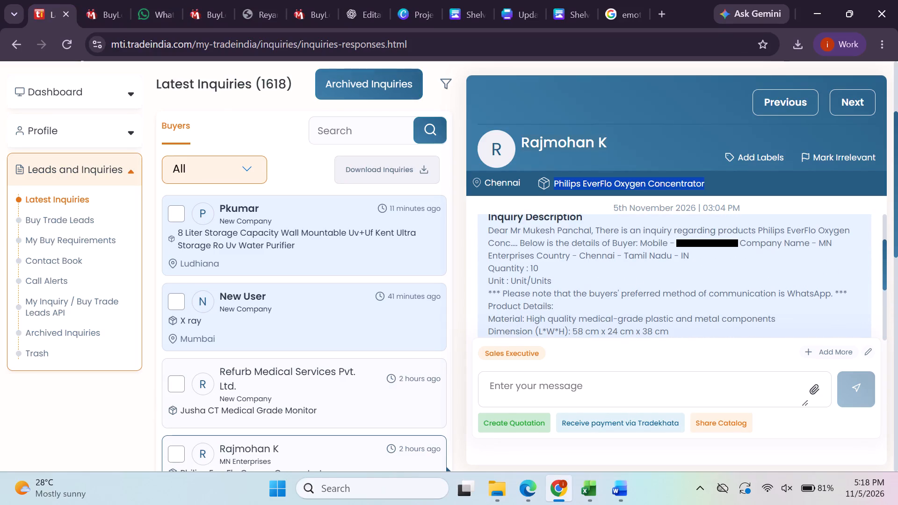
pyautogui.moveTo(579, 253); pyautogui.dragTo(668, 260)
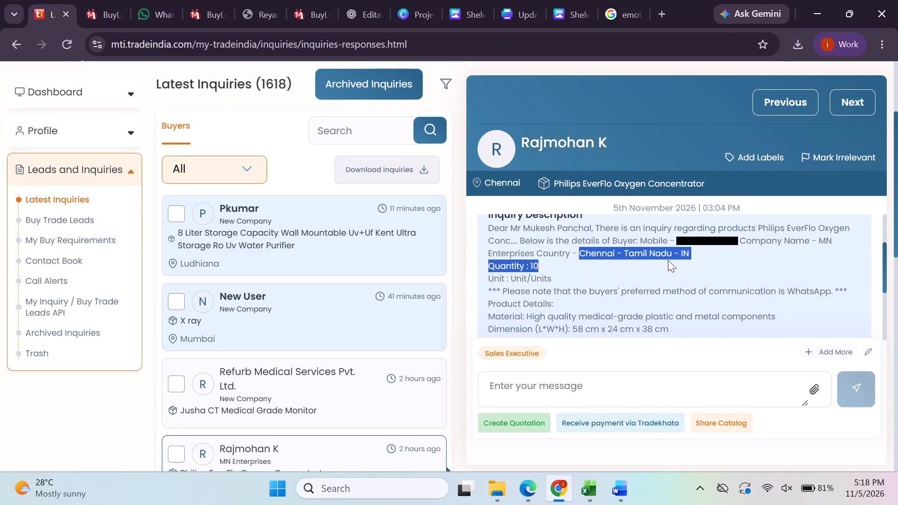
pyautogui.moveTo(668, 260); pyautogui.dragTo(694, 251)
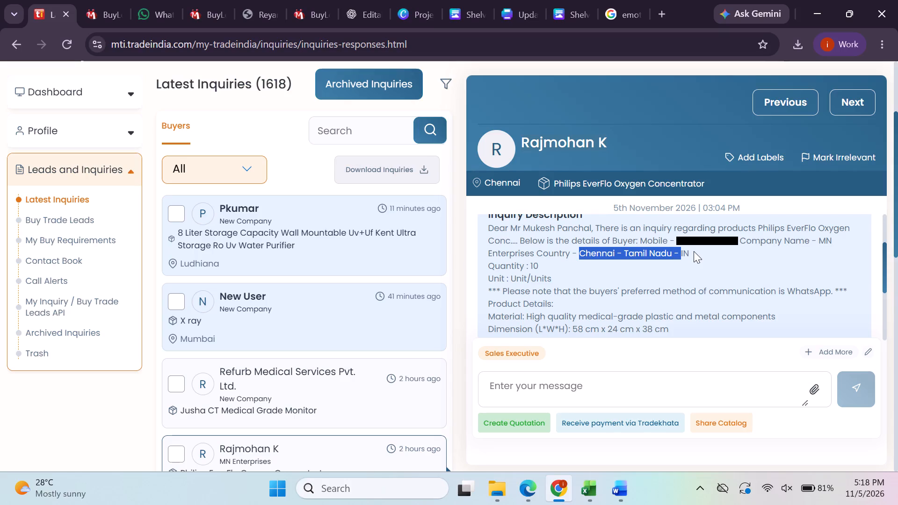
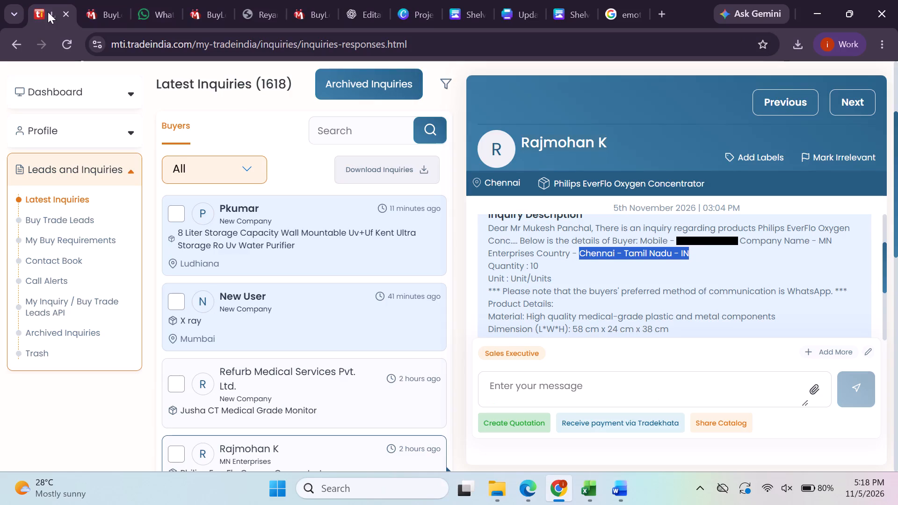
# Copy the buyer's name from the TradeIndia inquiry header into the new Reyansh CRM lead's name field.
pyautogui.moveTo(526, 138); pyautogui.dragTo(656, 140)
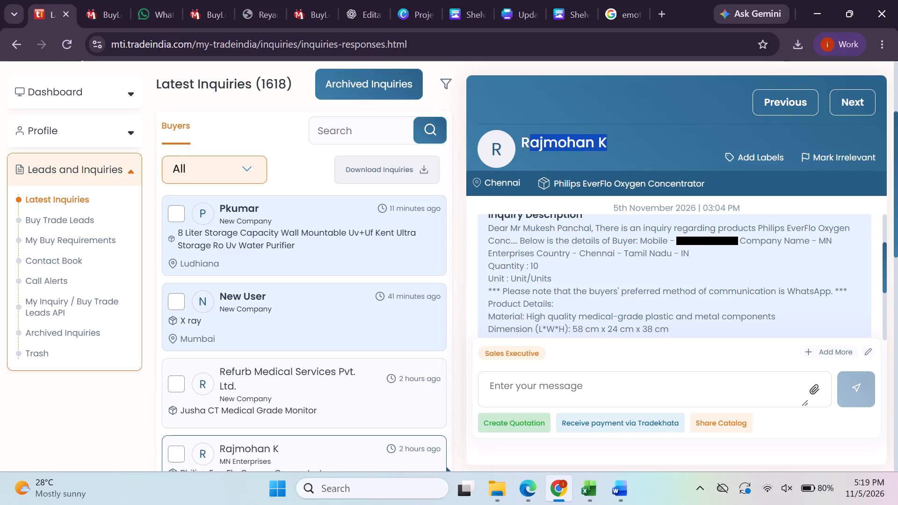
pyautogui.moveTo(522, 143); pyautogui.dragTo(614, 146)
pyautogui.hotkey('ctrl', 'c')
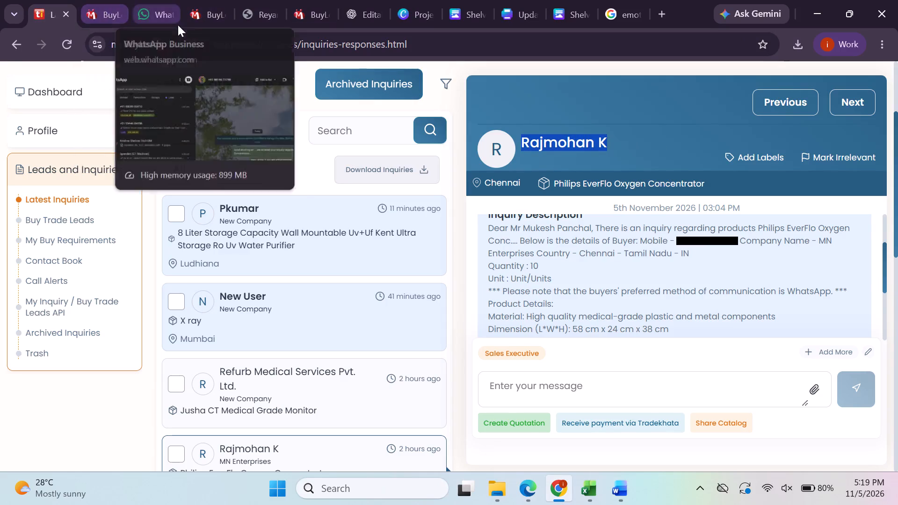
pyautogui.click(259, 14)
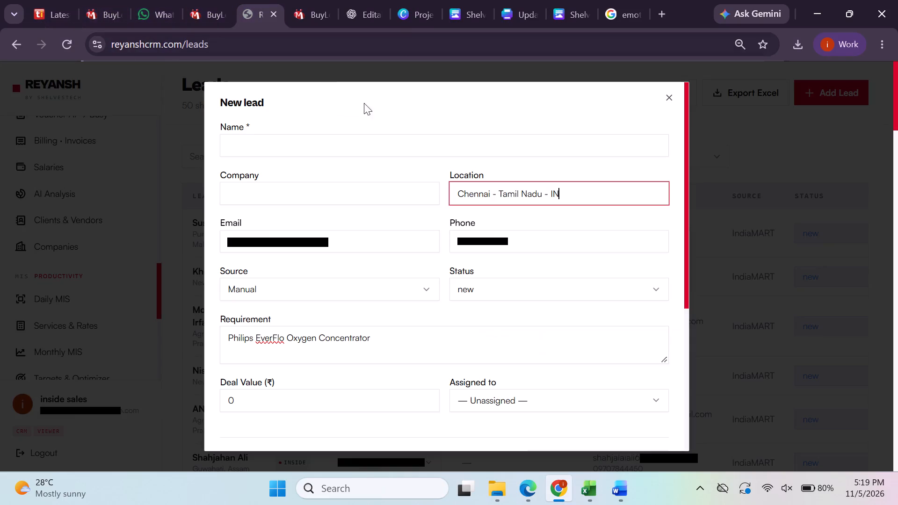
pyautogui.click(262, 141)
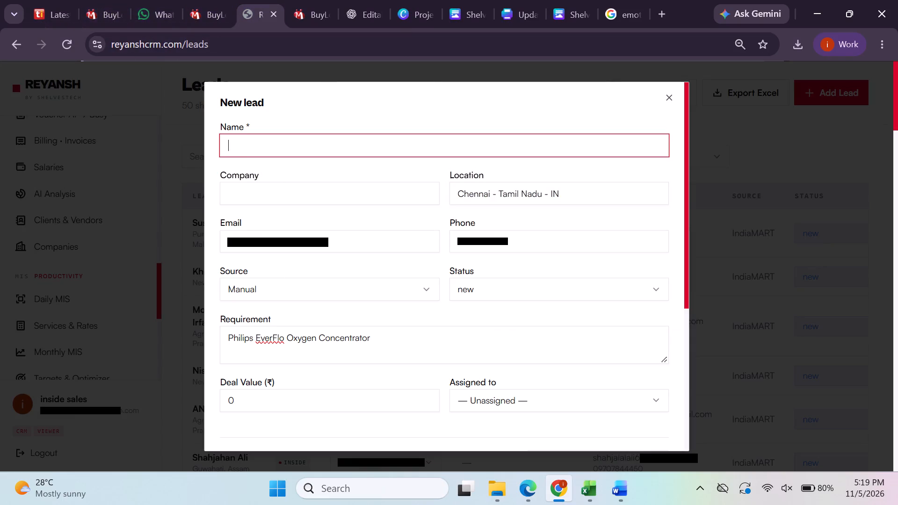
pyautogui.hotkey('ctrl', 'v')
# Return to the TradeIndia inquiry and copy the company name MN Enterprises from its description for the new CRM lead.
pyautogui.click(35, 16)
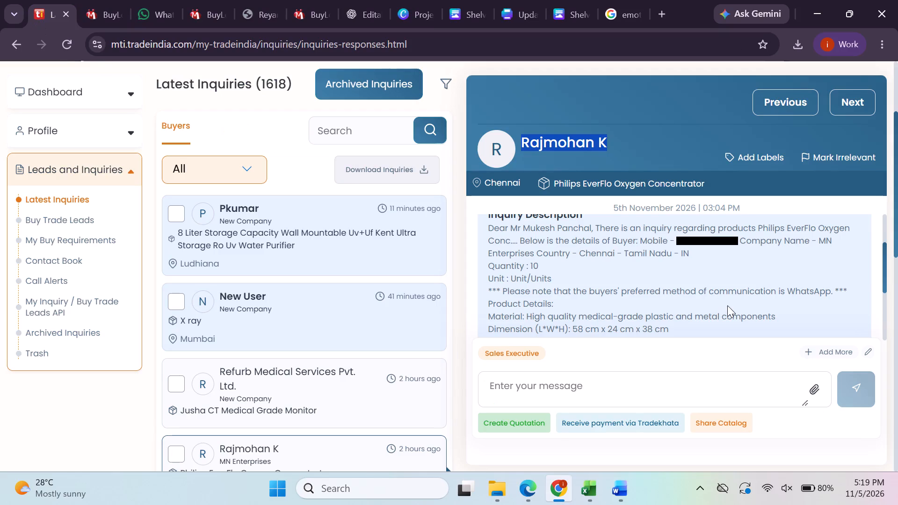
pyautogui.scroll(3, 595, 296)
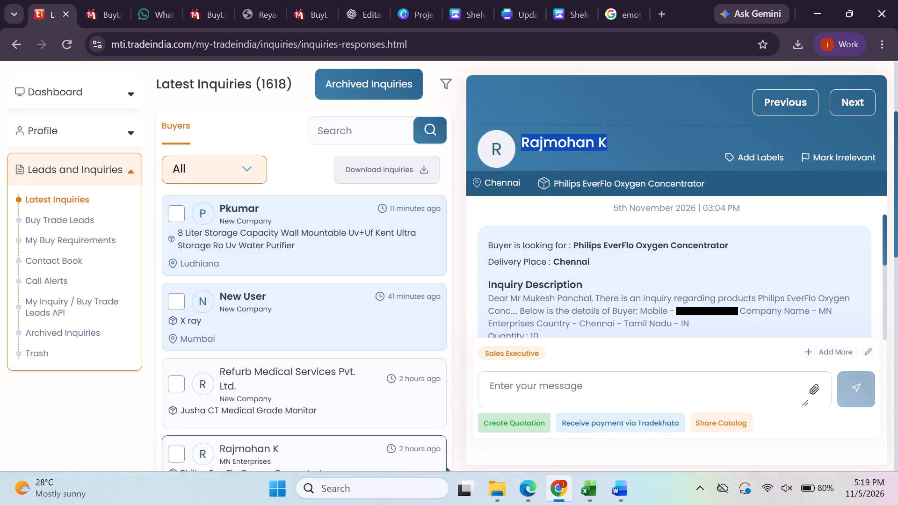
pyautogui.scroll(-1, 728, 289)
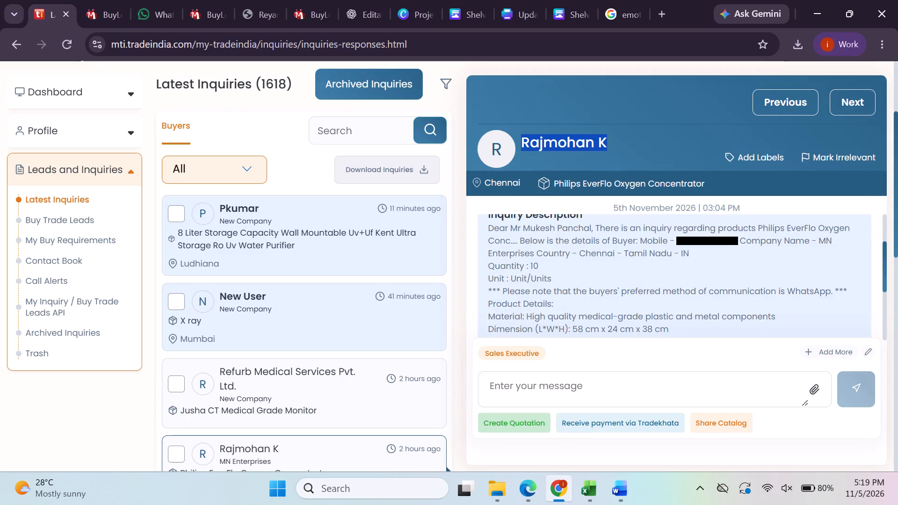
pyautogui.scroll(-1, 728, 289)
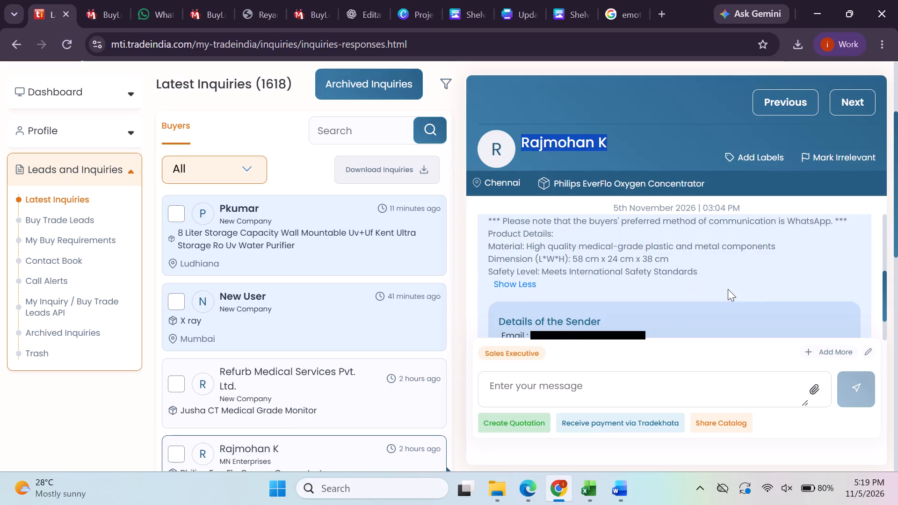
pyautogui.click(525, 286)
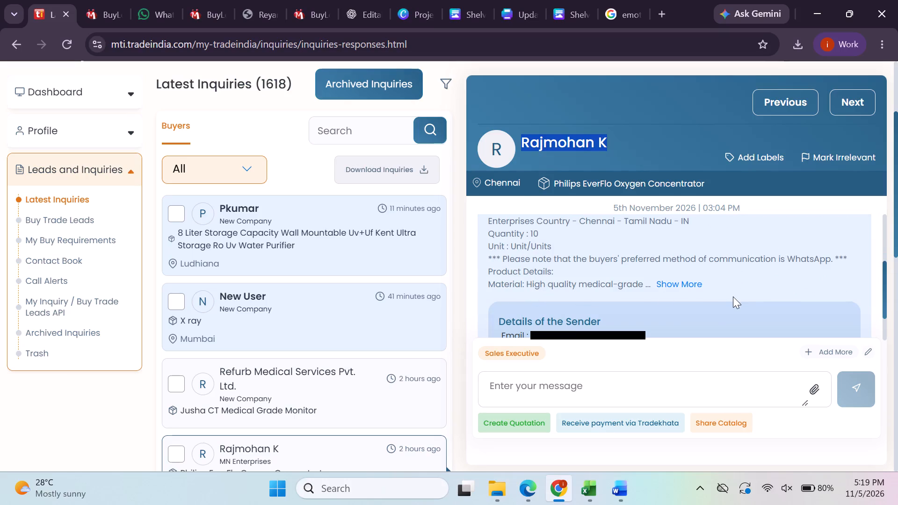
pyautogui.scroll(-1, 235, 312)
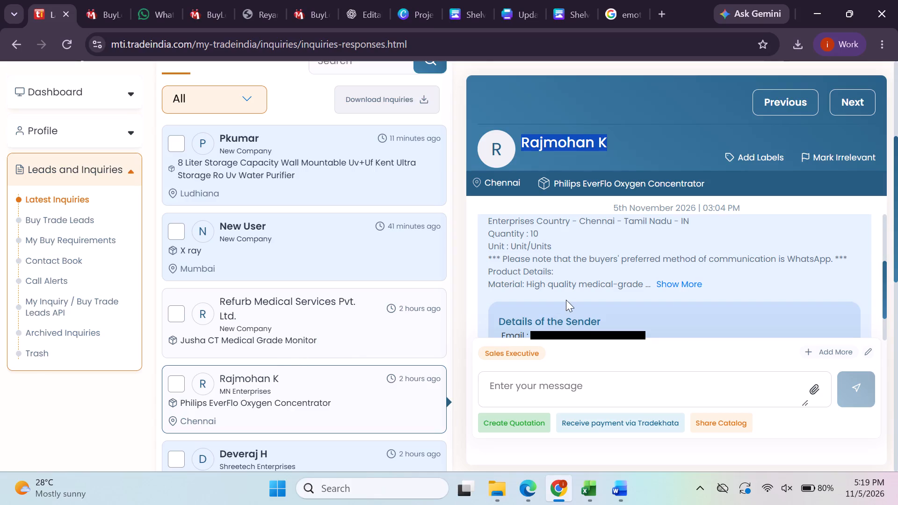
pyautogui.scroll(-3, 566, 300)
pyautogui.scroll(1, 566, 300)
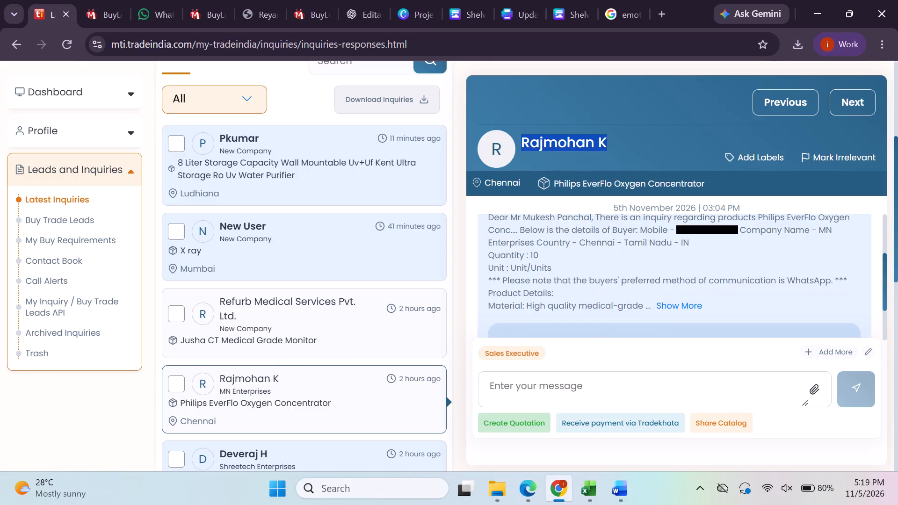
pyautogui.scroll(1, 566, 300)
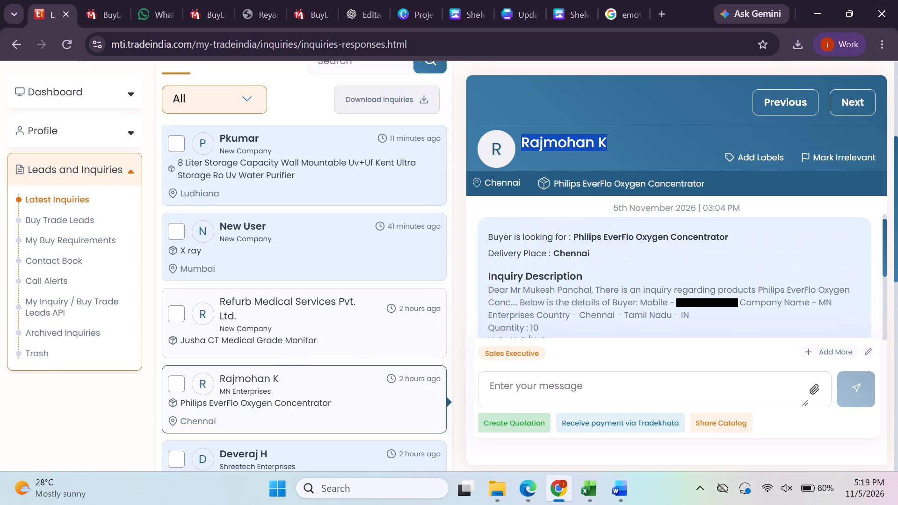
pyautogui.moveTo(819, 304); pyautogui.dragTo(815, 325)
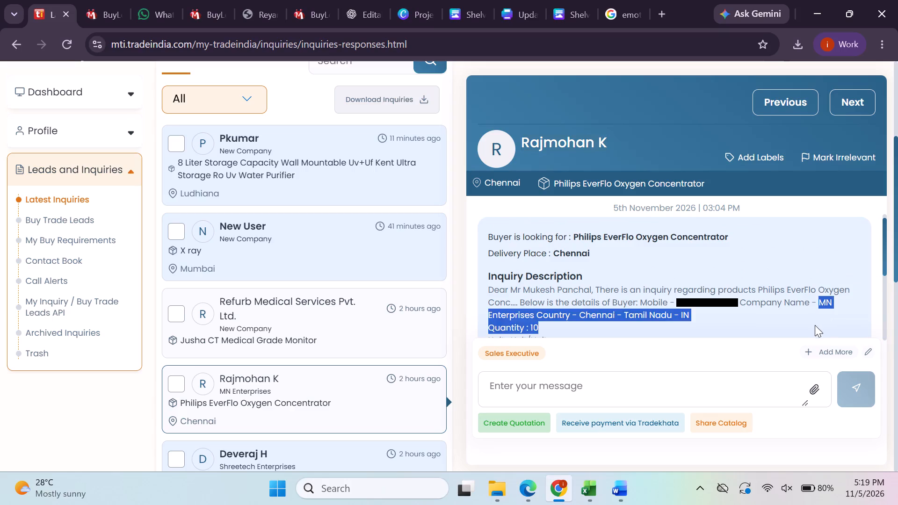
pyautogui.moveTo(815, 325); pyautogui.dragTo(534, 317)
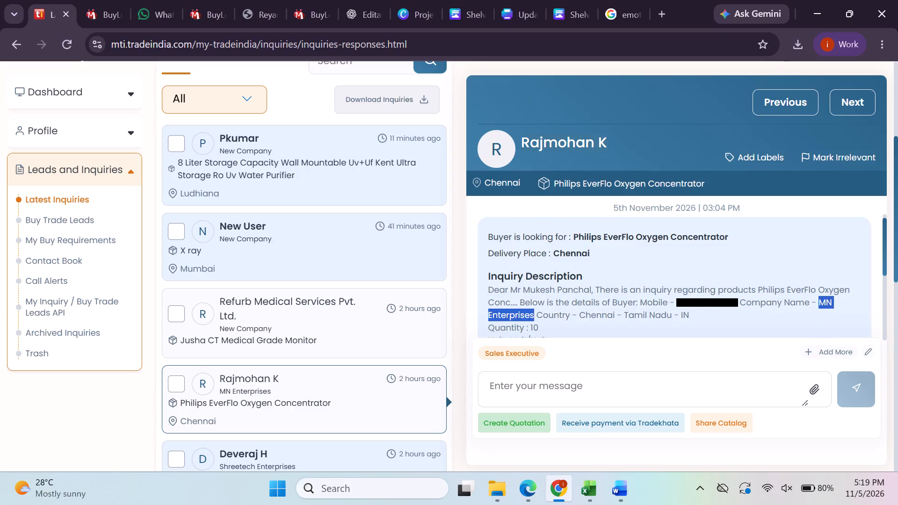
pyautogui.hotkey('ctrl', 'c')
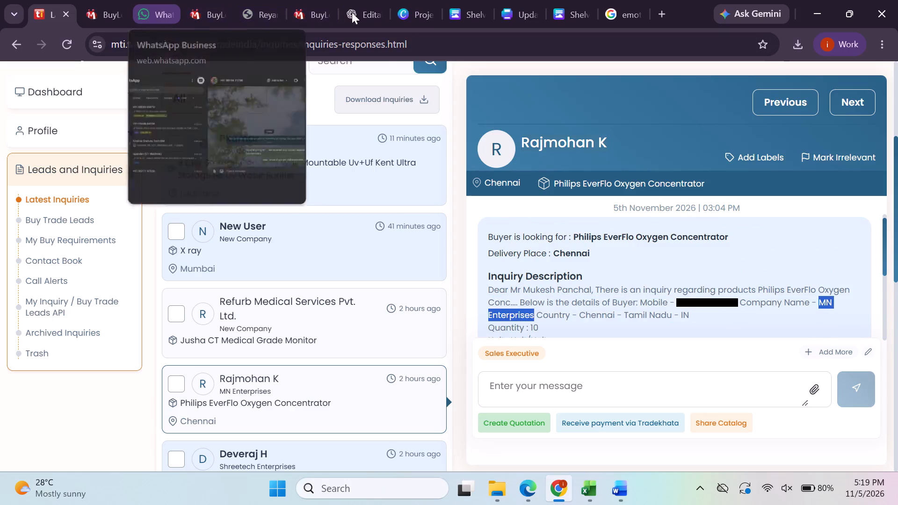
# Switch to the Reyansh CRM, fill the new lead's company field with the copied name MN Enterprises, and submit the lead.
pyautogui.click(252, 15)
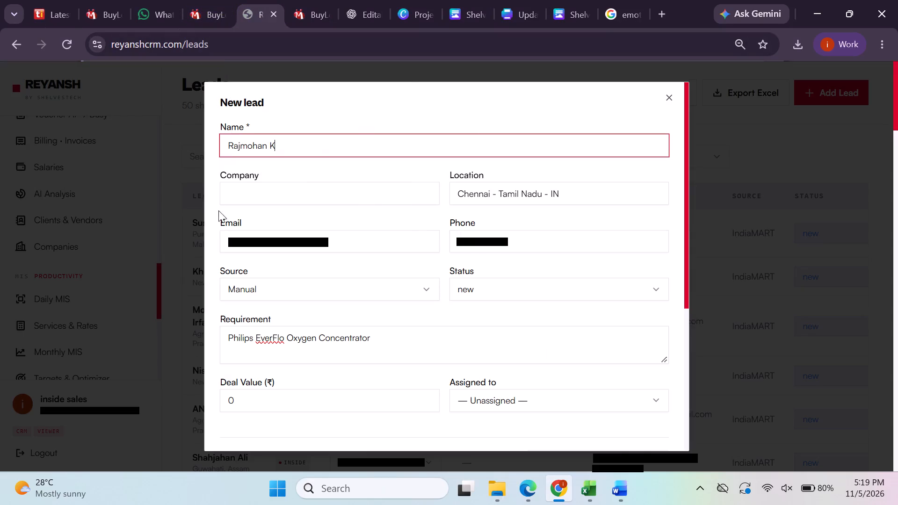
pyautogui.click(240, 189)
pyautogui.hotkey('ctrl', 'v')
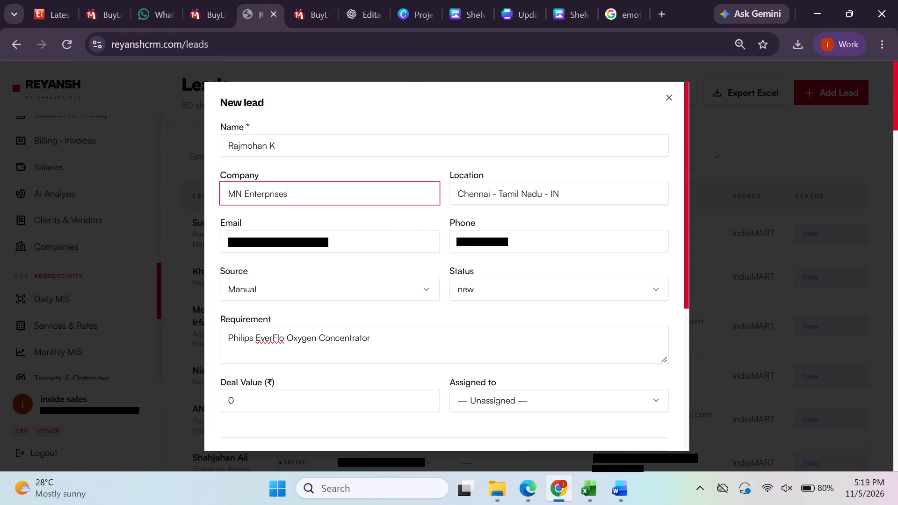
pyautogui.scroll(-4, 566, 270)
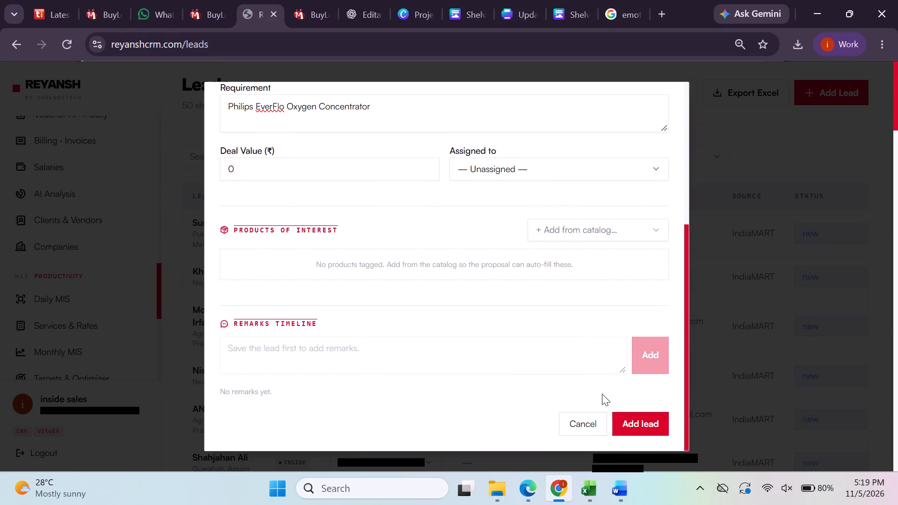
pyautogui.click(630, 425)
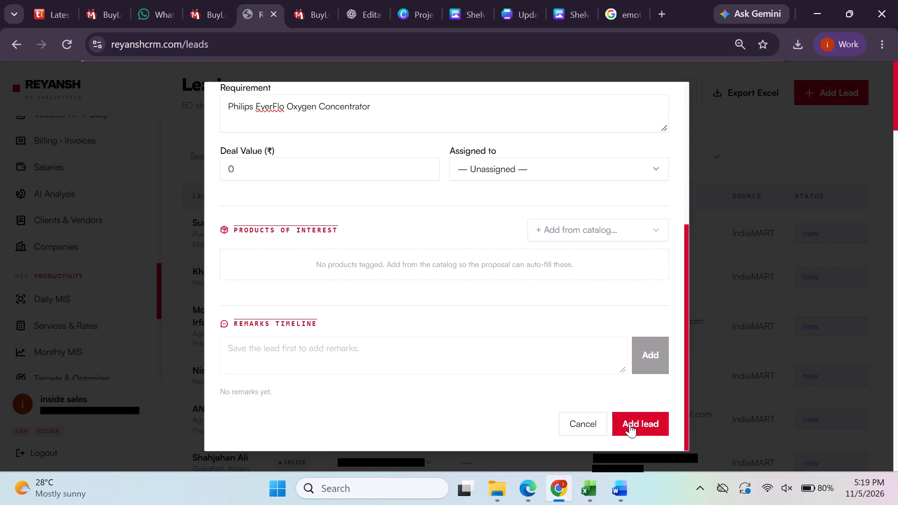
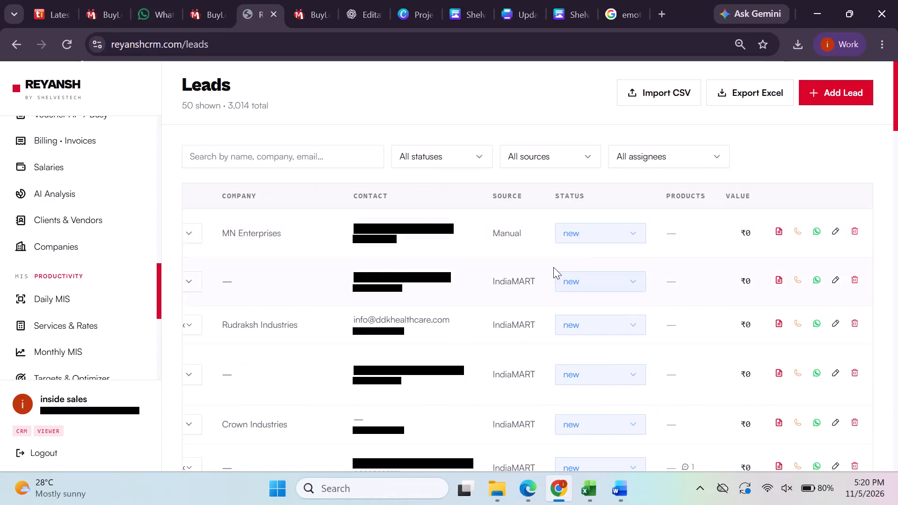
# Start an activity log entry for the MN Enterprises lead, select Called as the activity type, and reopen the type choices.
pyautogui.click(804, 238)
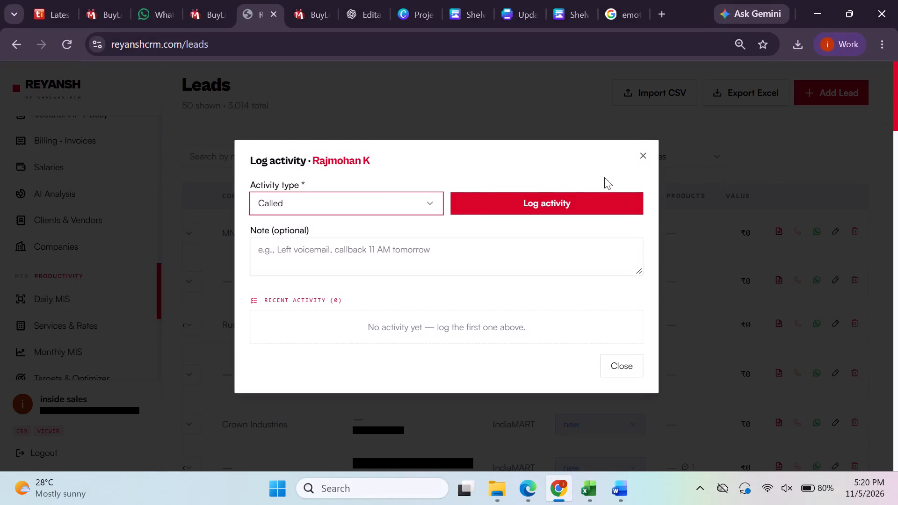
pyautogui.click(390, 198)
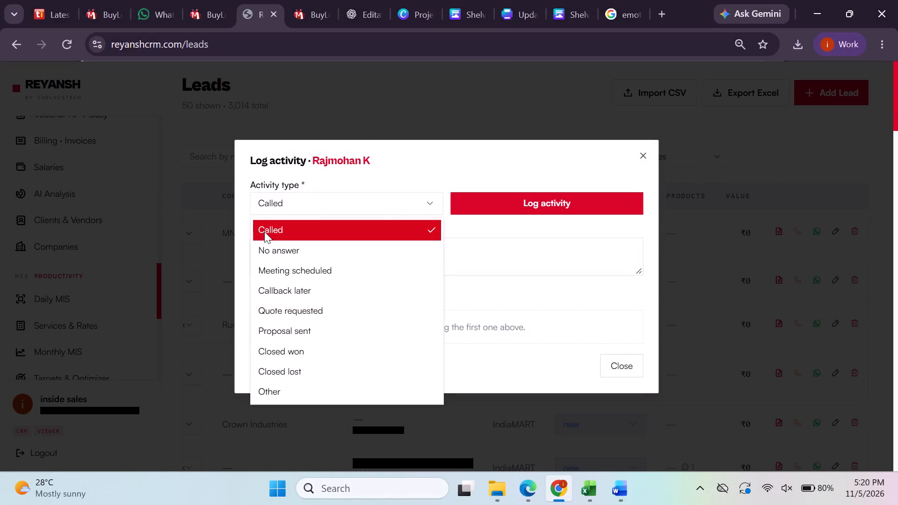
pyautogui.click(267, 231)
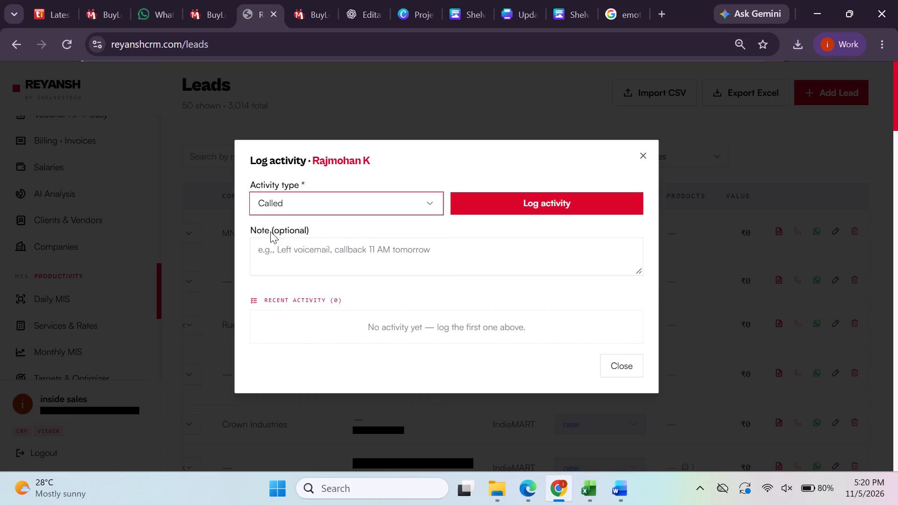
pyautogui.click(412, 202)
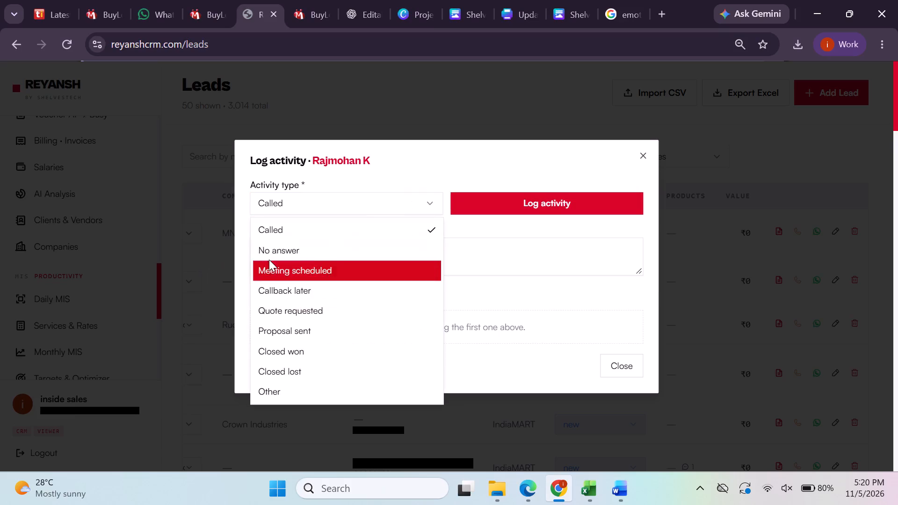
# Log a No answer activity for the new MN Enterprises lead and close the activity log.
pyautogui.click(271, 259)
pyautogui.click(542, 203)
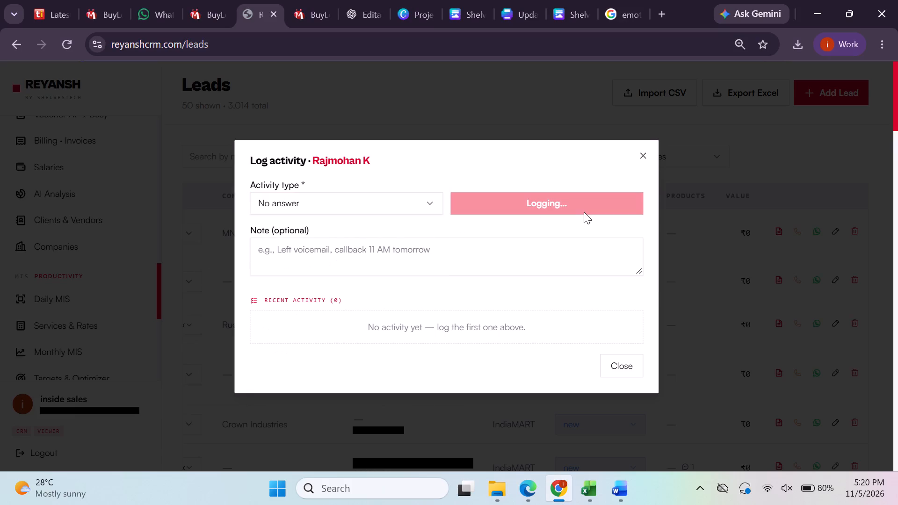
pyautogui.click(645, 151)
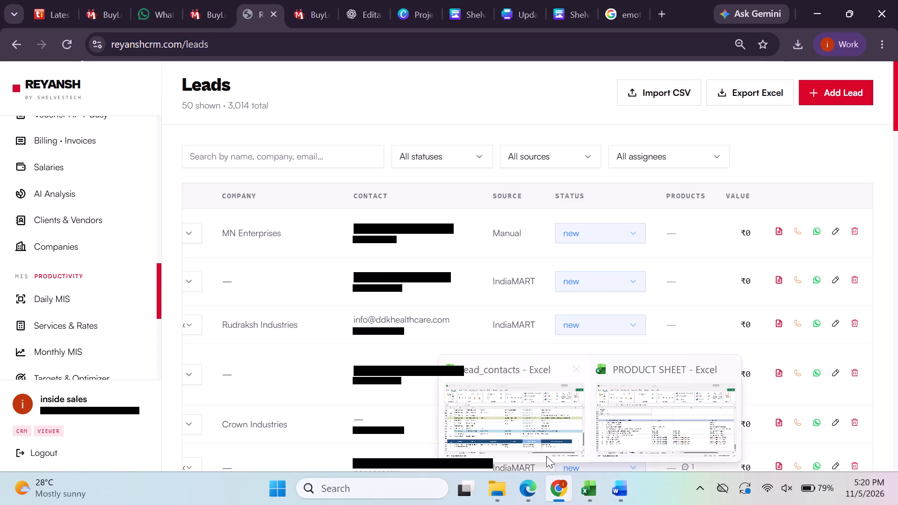
# Switch to the lead_contacts workbook in Excel and look over its TradeIndia and Meta Leads sheets.
pyautogui.click(527, 441)
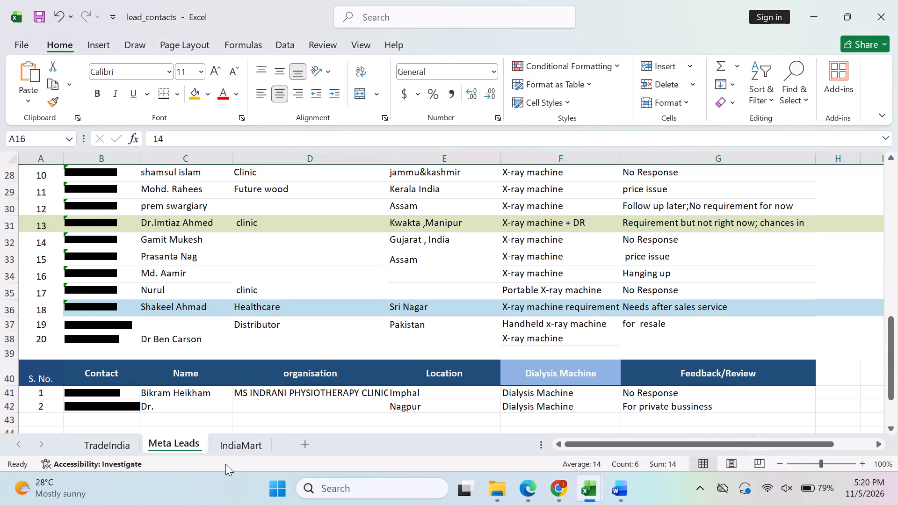
pyautogui.click(90, 447)
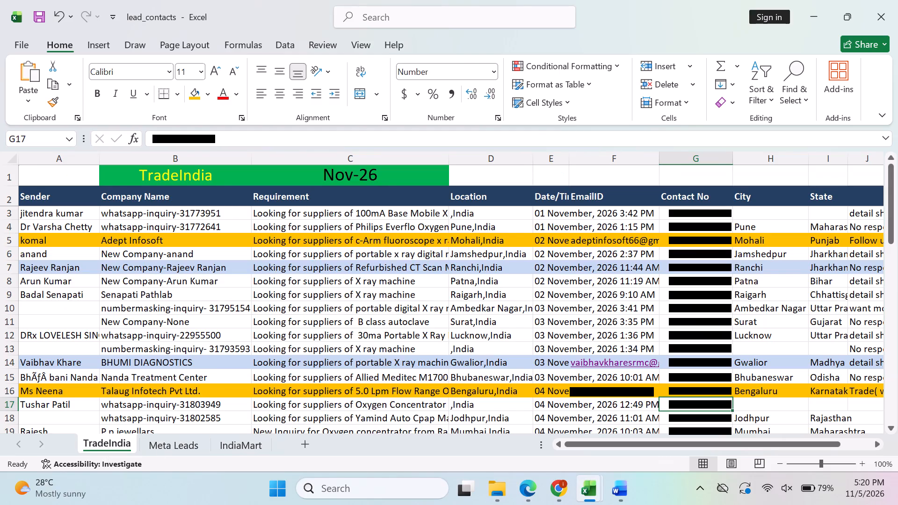
pyautogui.click(178, 441)
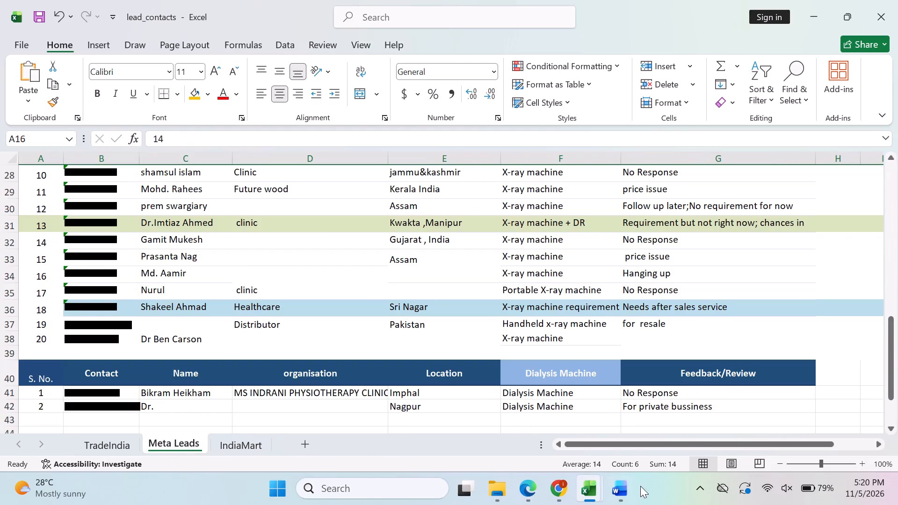
# Return to TradeIndia's latest inquiries in Chrome and review the two Kent water purifier, X ray and Jusha CT Medical Grade Monitor inquiries.
pyautogui.click(499, 428)
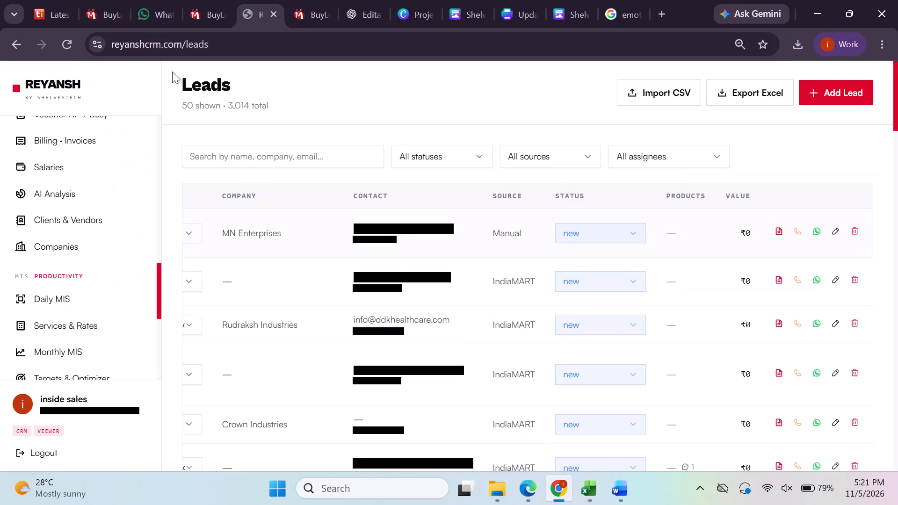
pyautogui.click(51, 9)
pyautogui.scroll(-2, 436, 301)
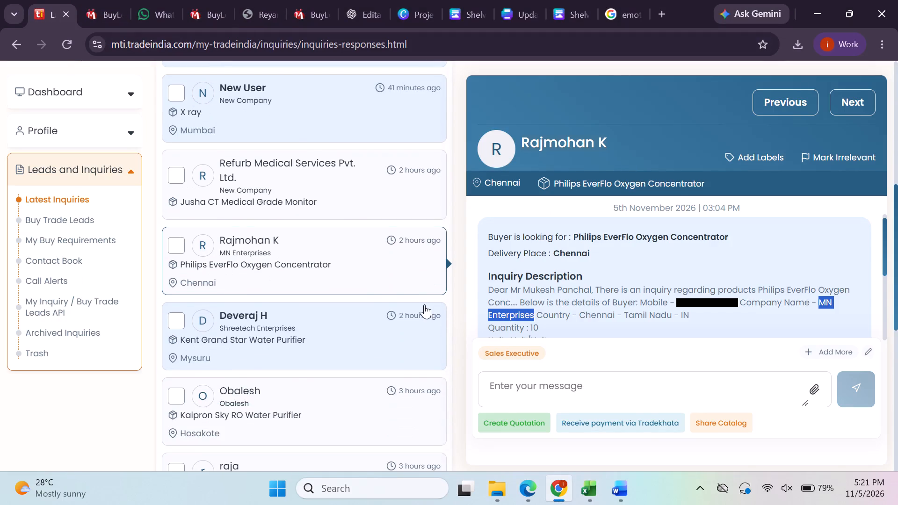
pyautogui.click(360, 331)
pyautogui.scroll(2, 349, 281)
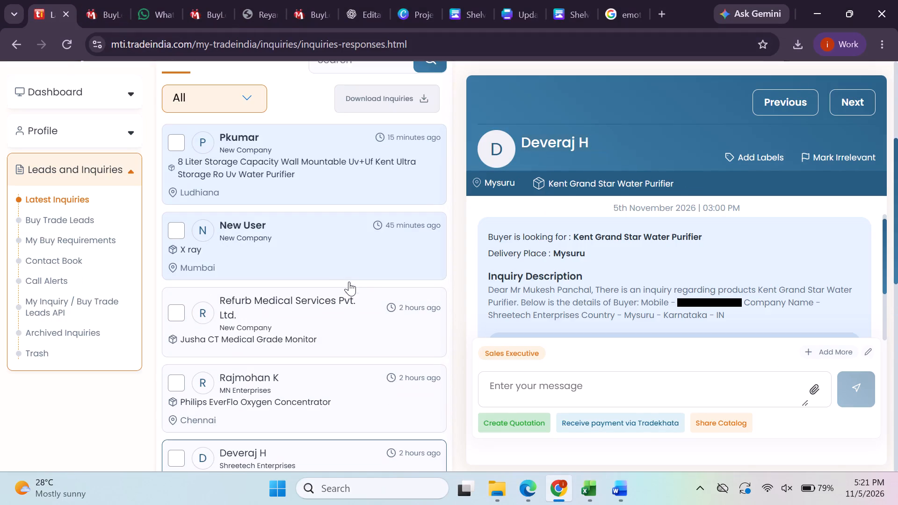
pyautogui.click(303, 178)
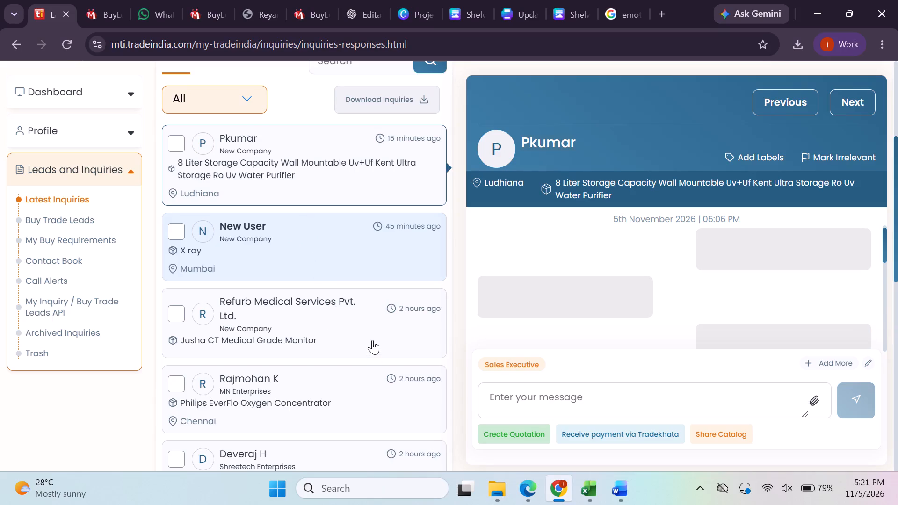
pyautogui.click(367, 255)
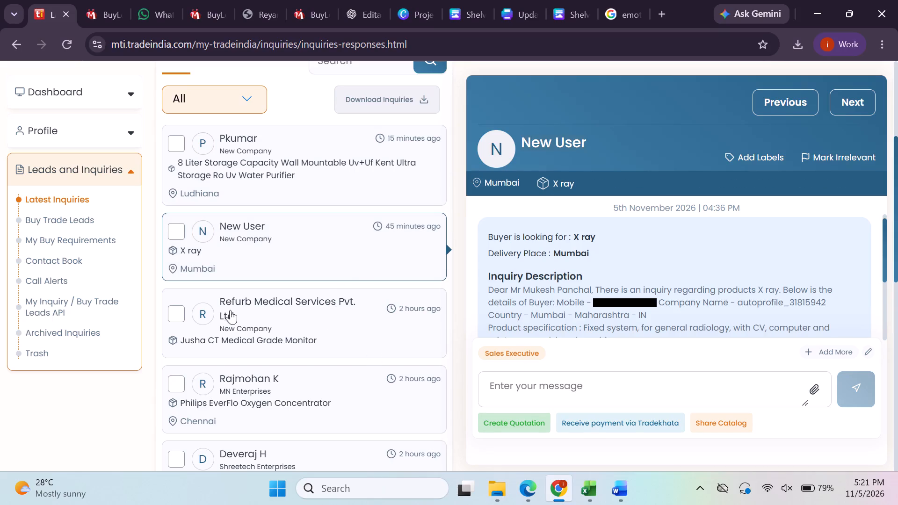
pyautogui.scroll(-2, 585, 286)
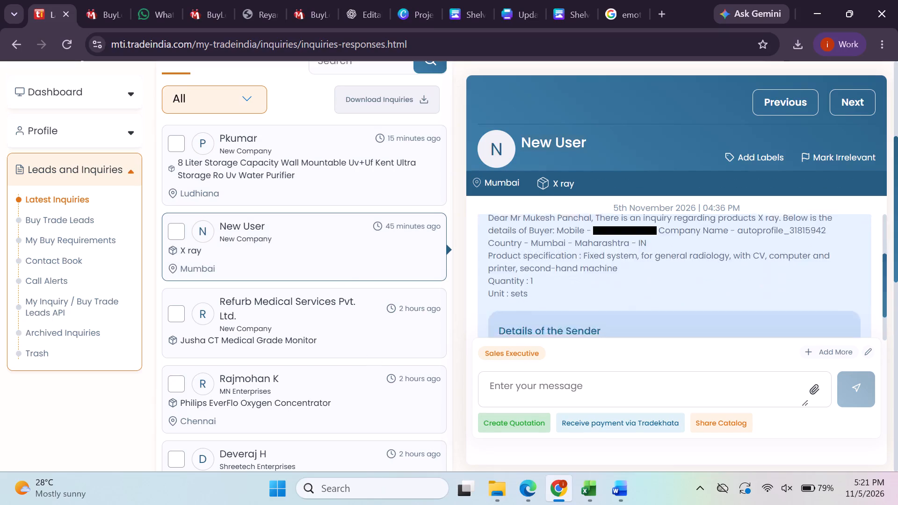
pyautogui.scroll(-2, 585, 286)
pyautogui.click(354, 318)
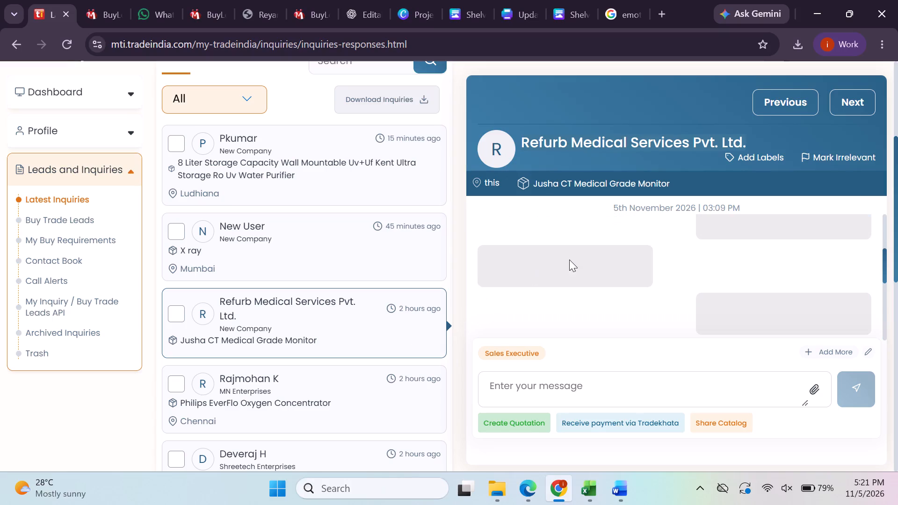
pyautogui.scroll(3, 570, 260)
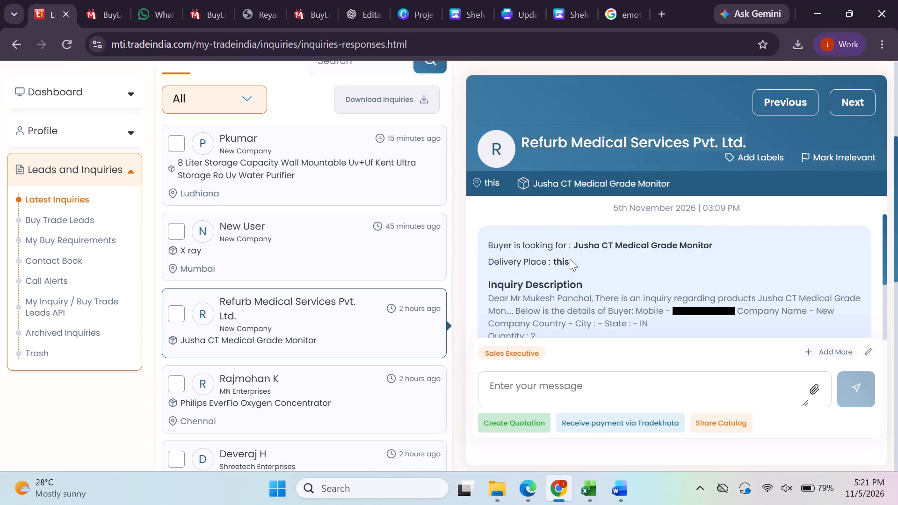
pyautogui.scroll(-8, 570, 259)
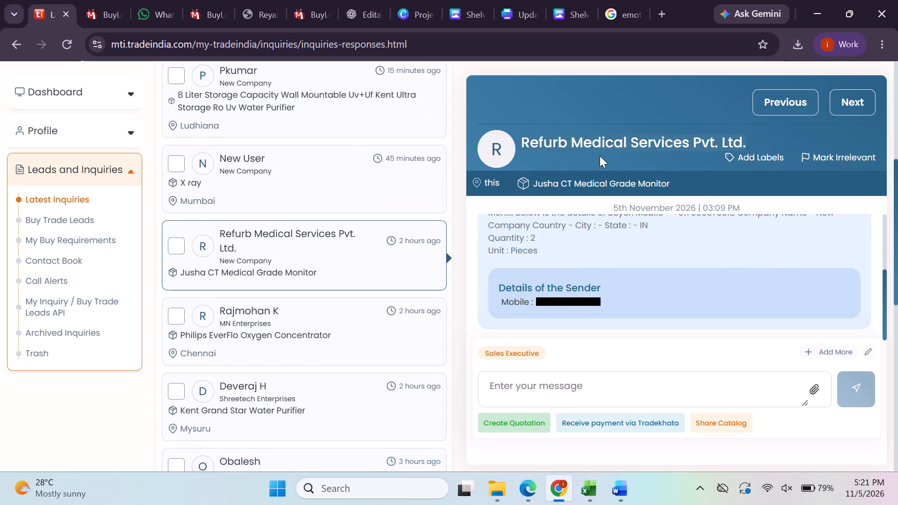
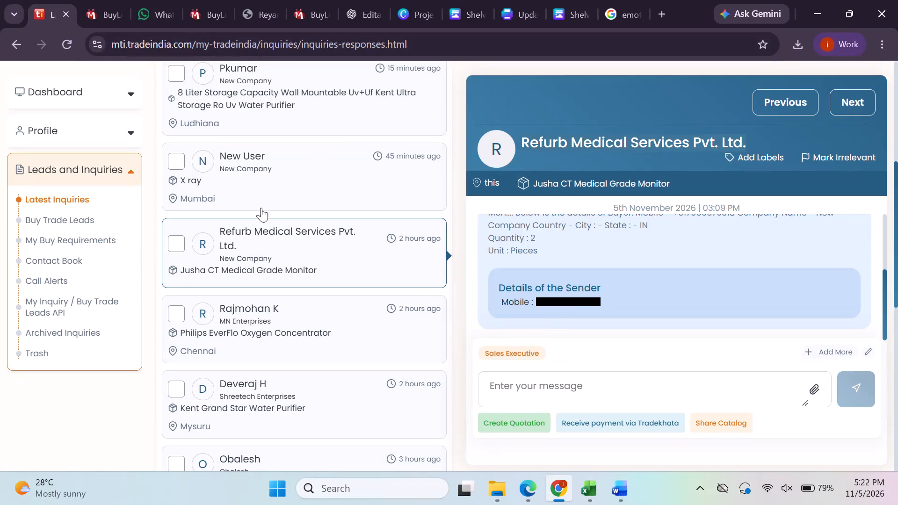
# Start a new lead in Reyansh CRM and fill its phone with the mobile number from TradeIndia's Mumbai X ray inquiry.
pyautogui.click(311, 169)
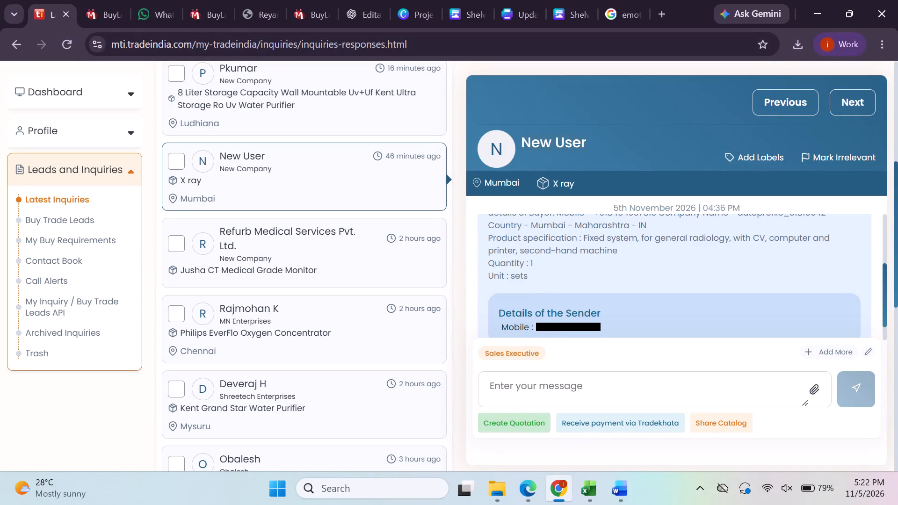
pyautogui.moveTo(550, 324); pyautogui.dragTo(740, 313)
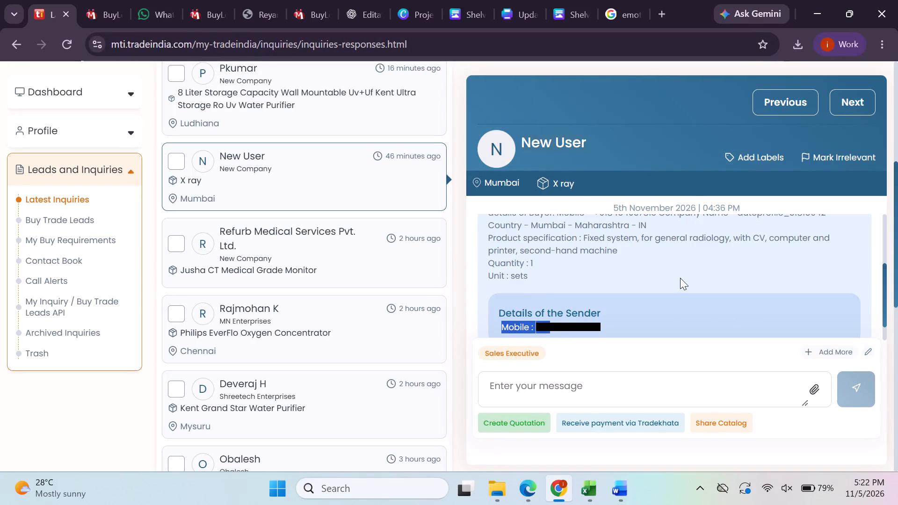
pyautogui.click(677, 275)
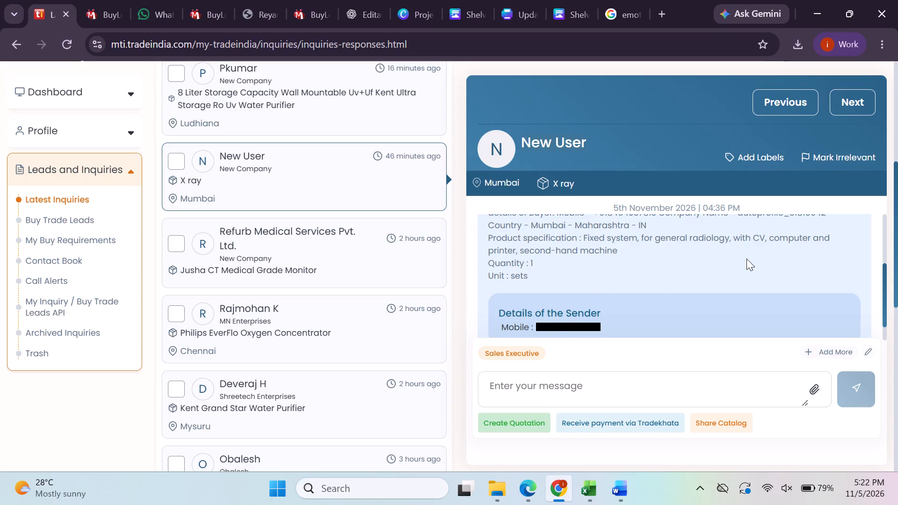
pyautogui.moveTo(550, 330); pyautogui.dragTo(551, 330)
pyautogui.moveTo(551, 330); pyautogui.dragTo(605, 329)
pyautogui.hotkey('ctrl', 'c')
pyautogui.click(257, 13)
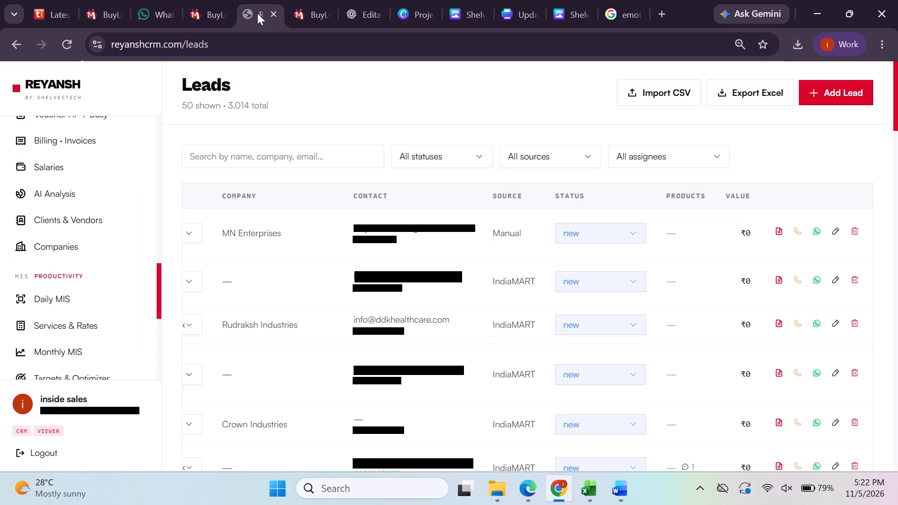
pyautogui.click(818, 94)
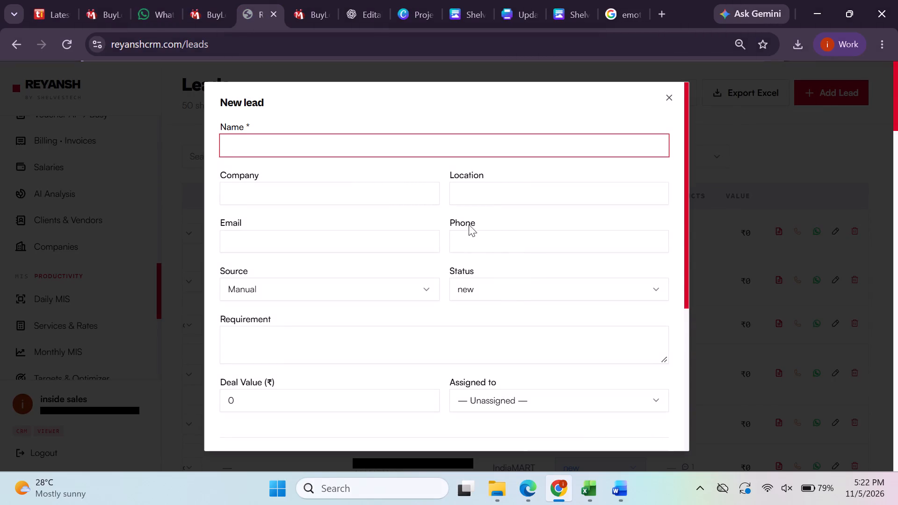
pyautogui.click(469, 243)
pyautogui.hotkey('ctrl', 'v')
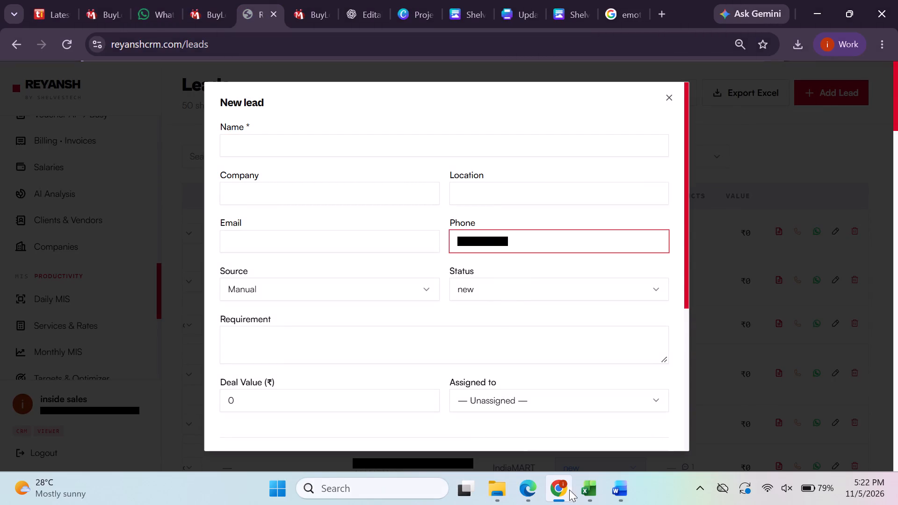
# Copy the X ray inquiry's product specification, "Fixed system, for general radiology, with CV, computer and printer, second-hand machine", into the new lead's requirement.
pyautogui.click(51, 8)
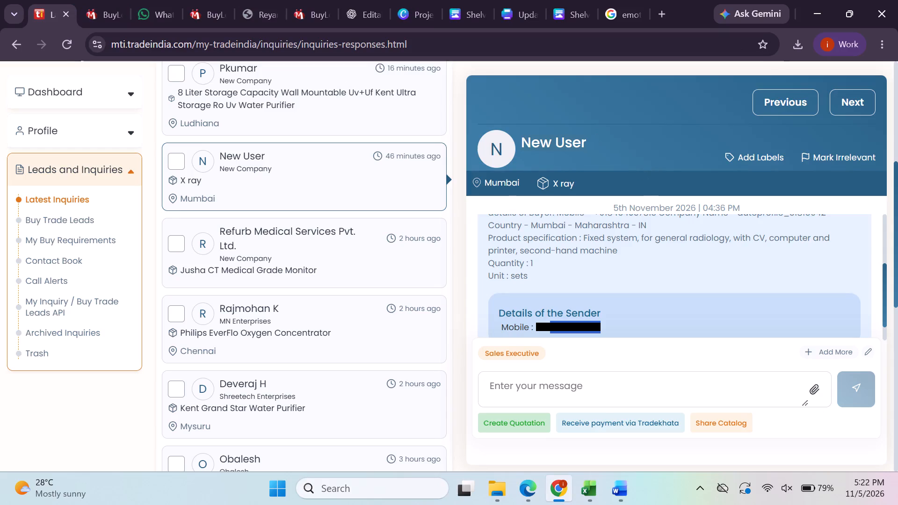
pyautogui.scroll(1, 571, 220)
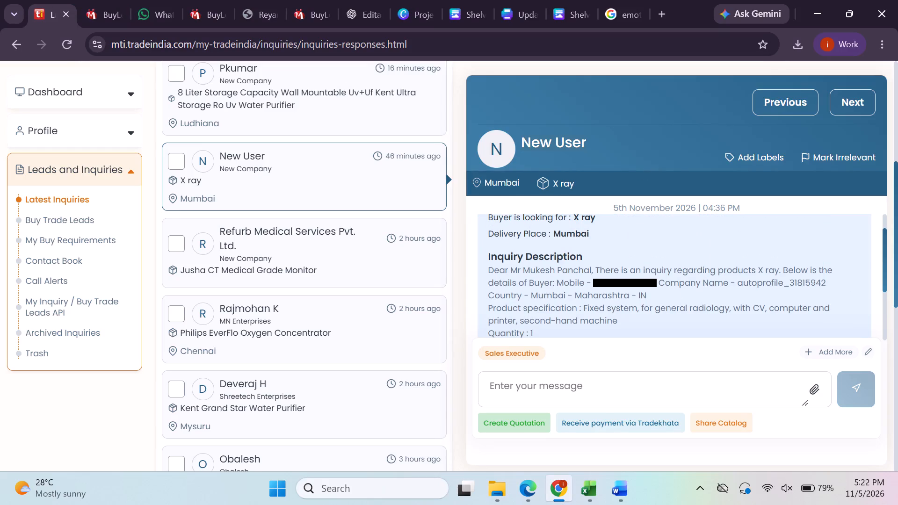
pyautogui.moveTo(586, 309); pyautogui.dragTo(622, 317)
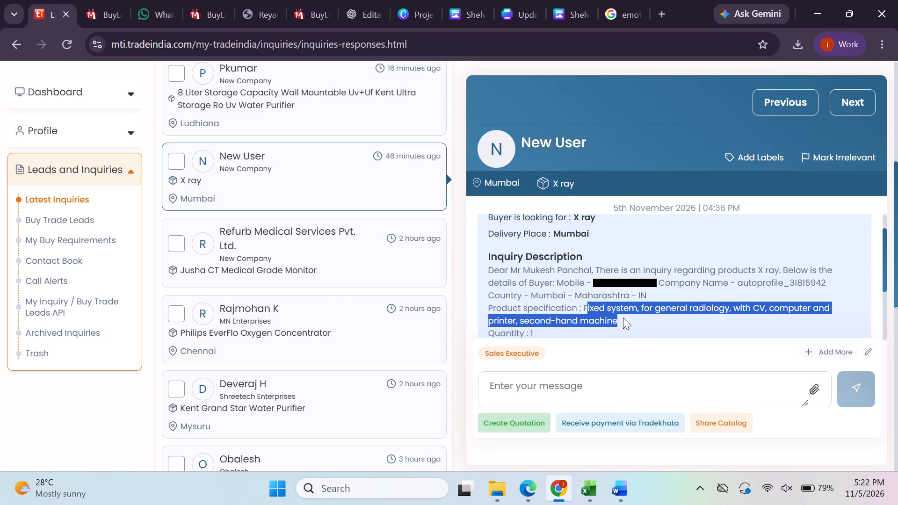
pyautogui.click(638, 319)
pyautogui.moveTo(584, 310); pyautogui.dragTo(620, 319)
pyautogui.hotkey('ctrl', 'c')
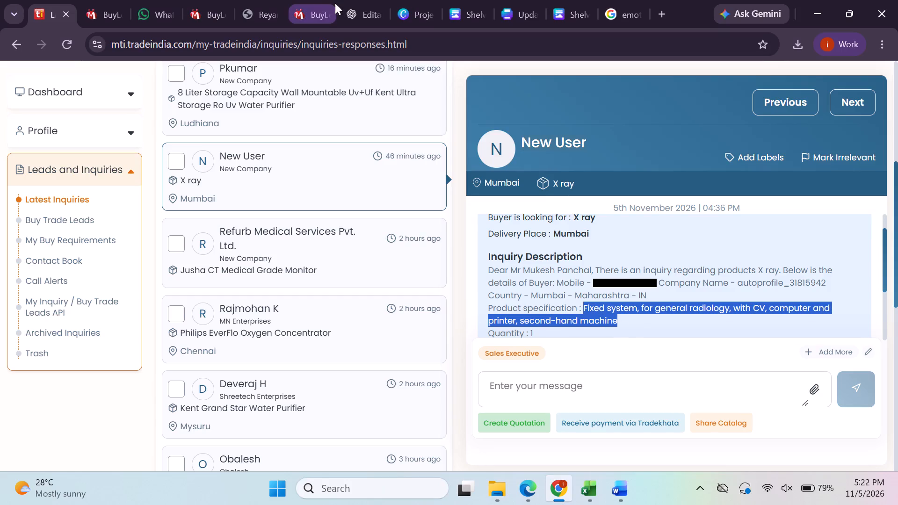
pyautogui.click(263, 16)
pyautogui.click(296, 347)
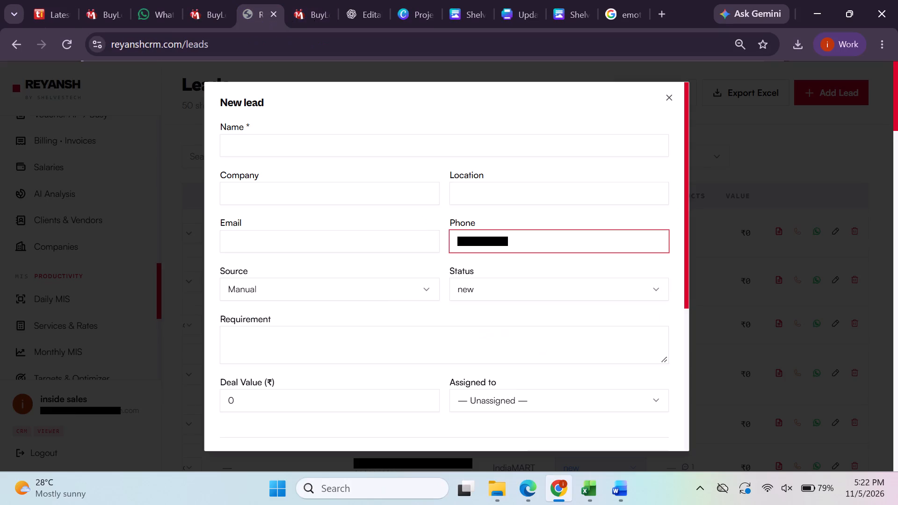
pyautogui.hotkey('ctrl', 'v')
pyautogui.keyDown('ctrl'); pyautogui.click(296, 345); pyautogui.keyUp('ctrl')
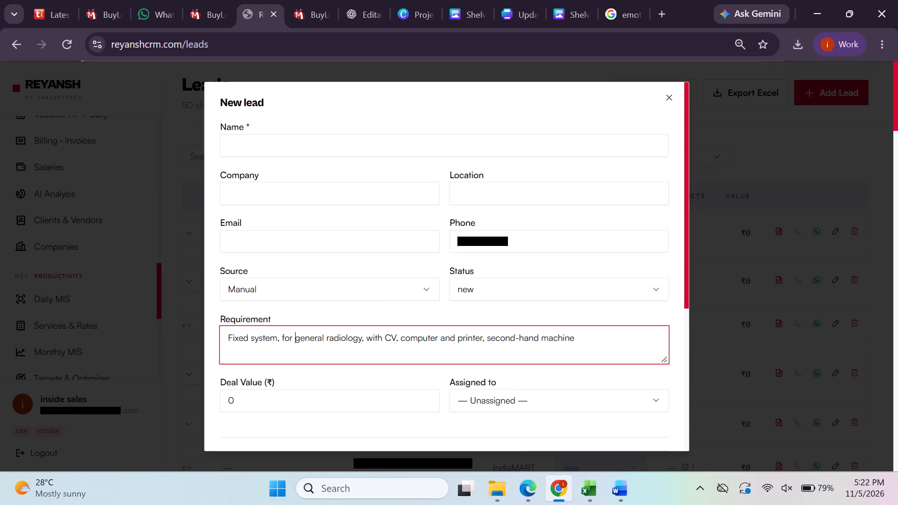
# Copy the location Mumbai from the X ray inquiry into the new lead's location.
pyautogui.click(40, 11)
pyautogui.moveTo(486, 182); pyautogui.dragTo(522, 186)
pyautogui.hotkey('ctrl', 'c')
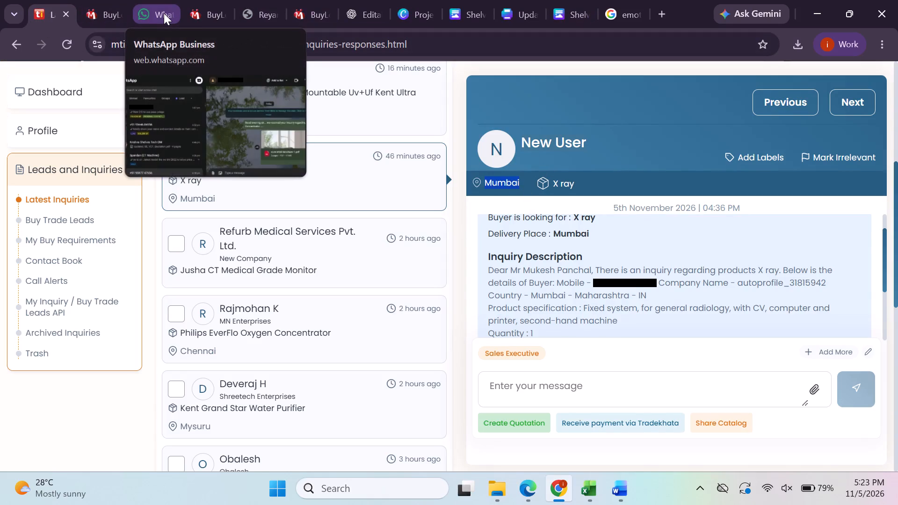
pyautogui.click(246, 11)
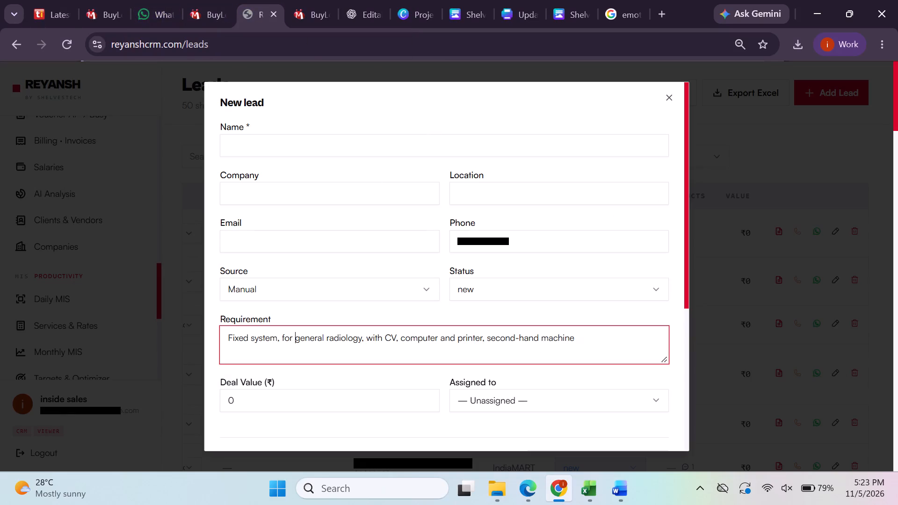
pyautogui.click(479, 195)
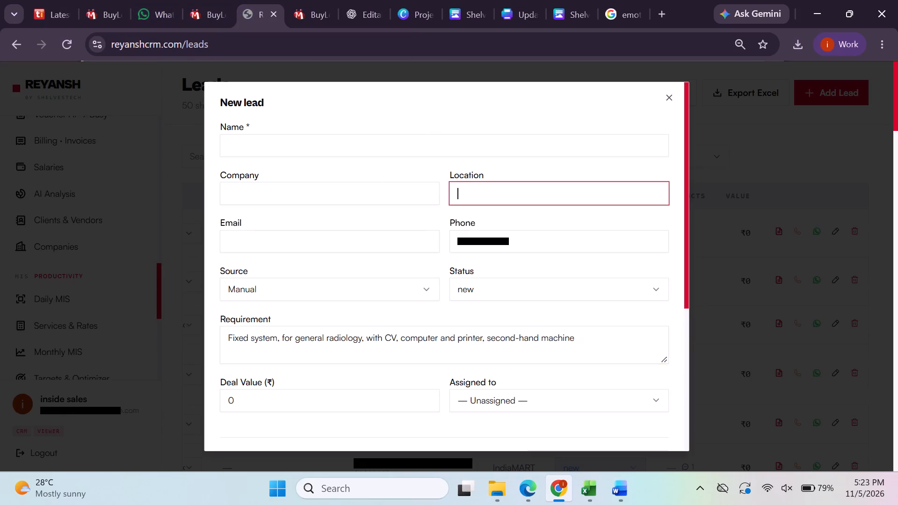
pyautogui.hotkey('ctrl', 'v')
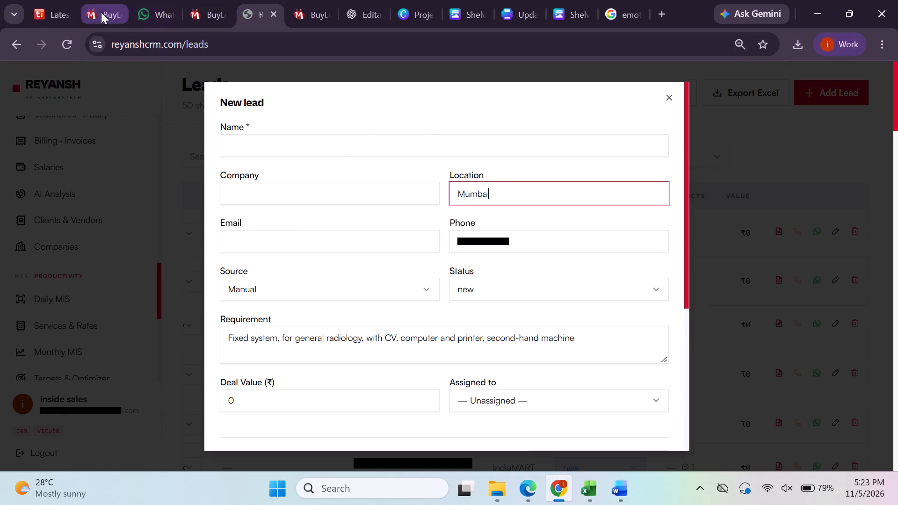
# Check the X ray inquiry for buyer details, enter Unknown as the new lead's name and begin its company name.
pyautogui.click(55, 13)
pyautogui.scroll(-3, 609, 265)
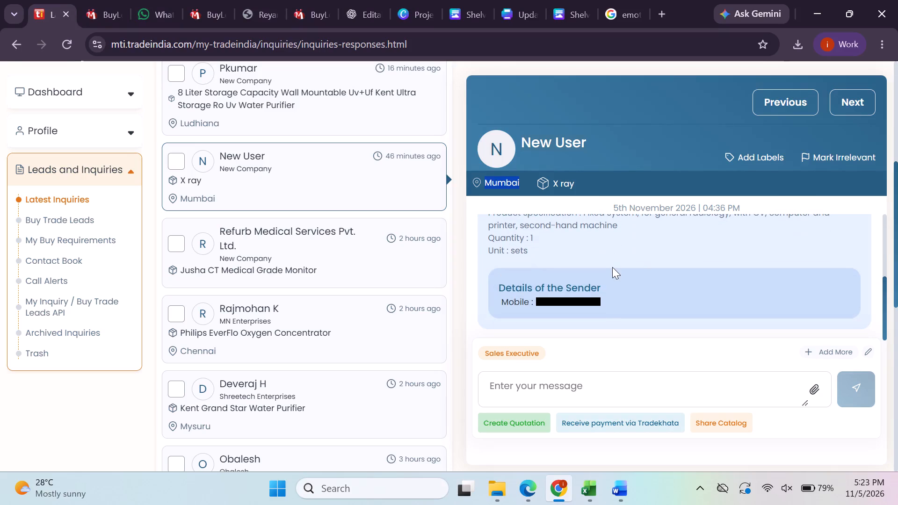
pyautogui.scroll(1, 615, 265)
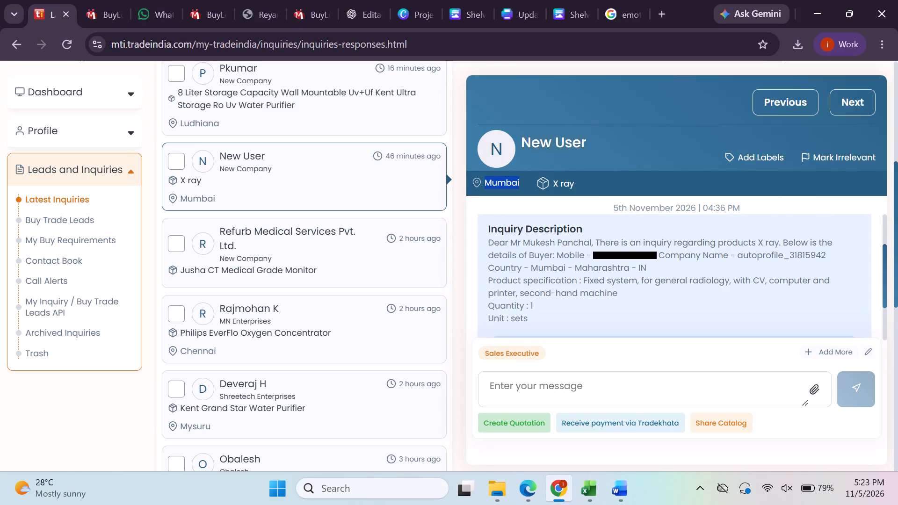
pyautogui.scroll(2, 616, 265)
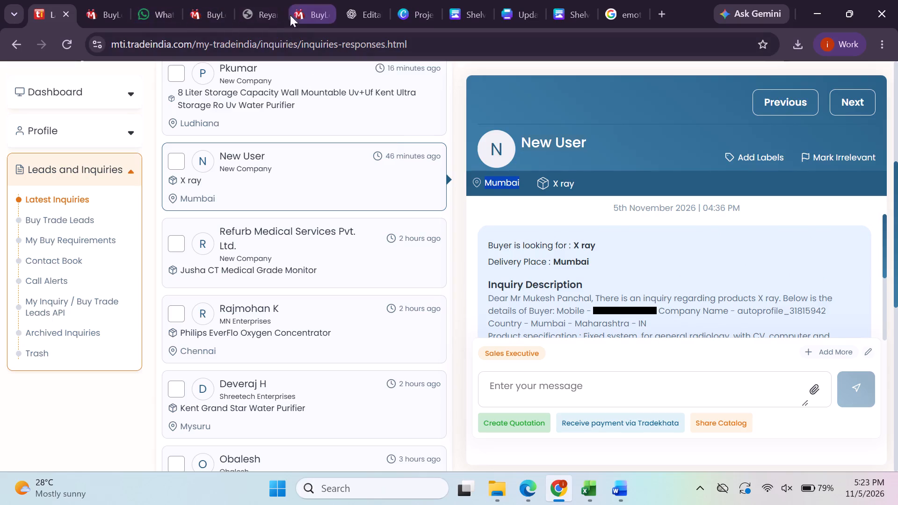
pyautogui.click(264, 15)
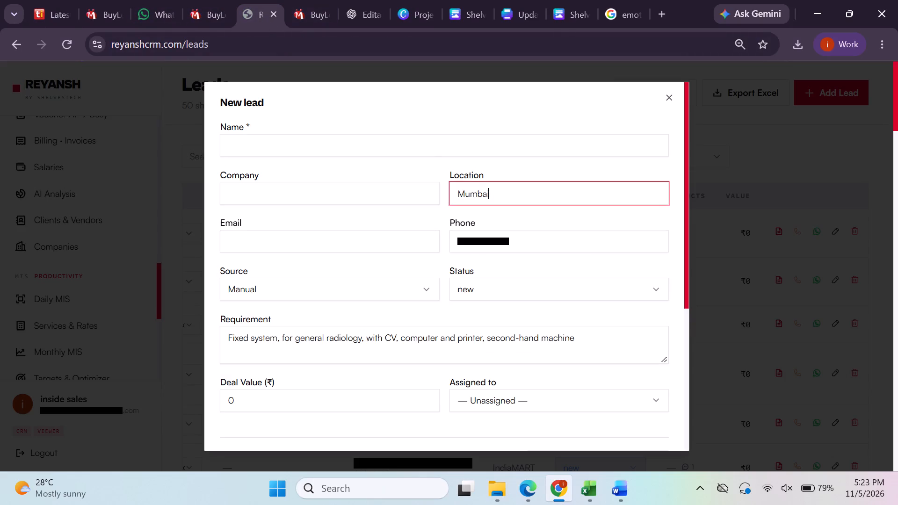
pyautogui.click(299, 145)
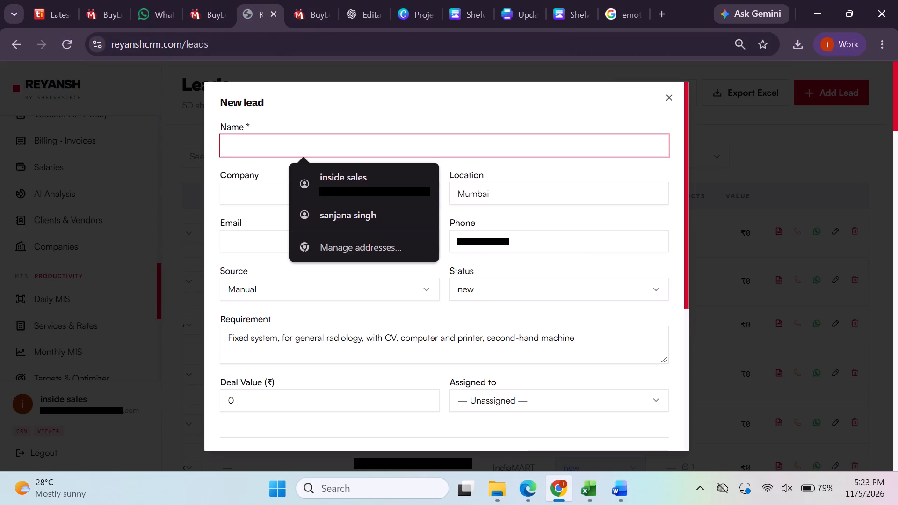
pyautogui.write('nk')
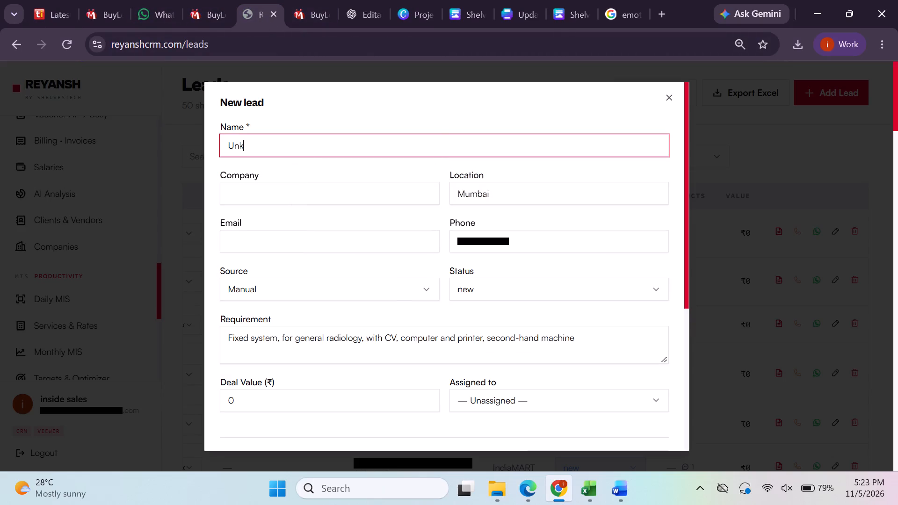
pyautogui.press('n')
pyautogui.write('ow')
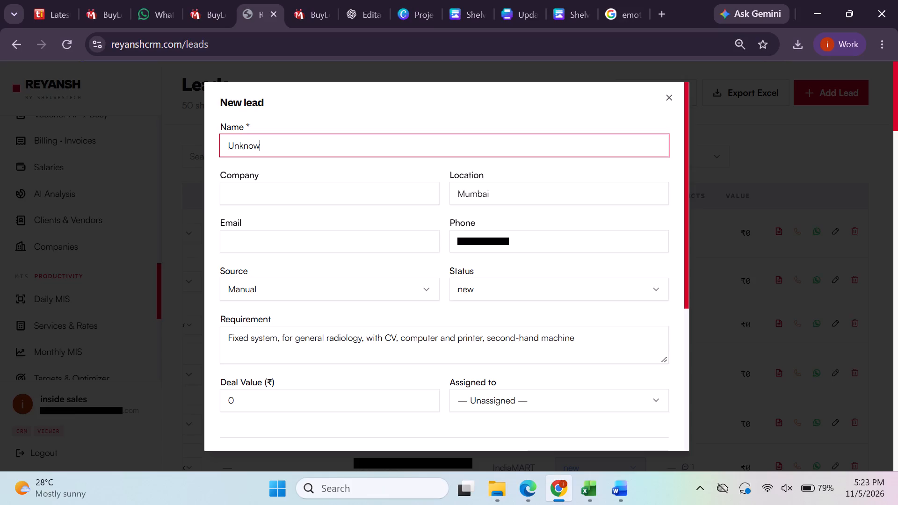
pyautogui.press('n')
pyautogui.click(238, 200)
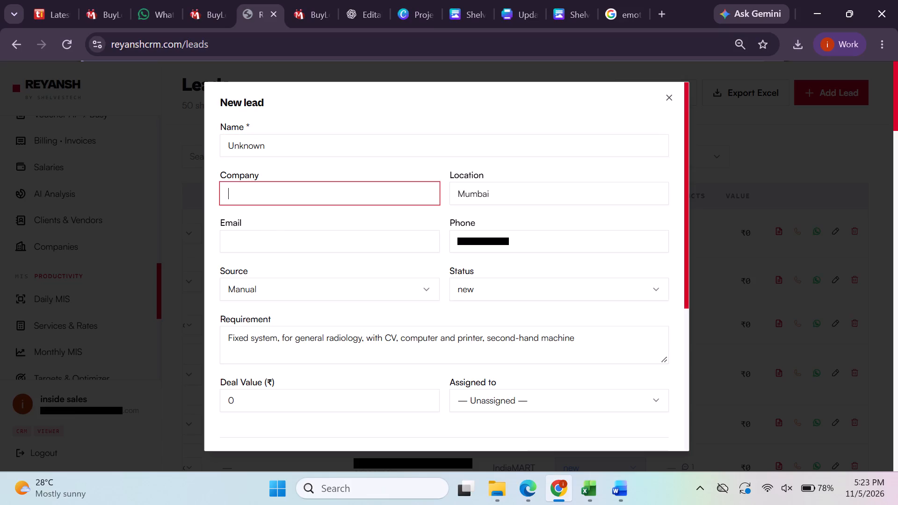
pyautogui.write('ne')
# Replace the new lead's name with New User, copied from the X ray inquiry's heading.
pyautogui.click(50, 6)
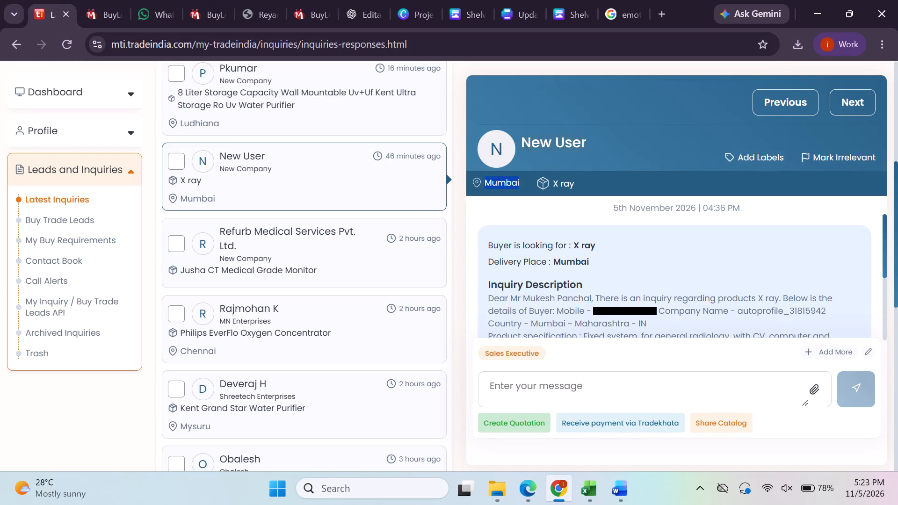
pyautogui.moveTo(525, 137); pyautogui.dragTo(614, 149)
pyautogui.hotkey('ctrl', 'c')
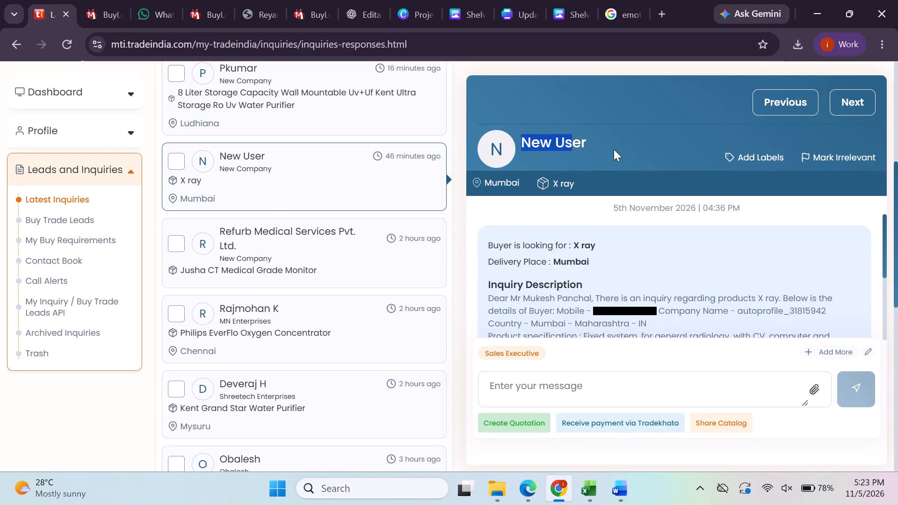
pyautogui.click(271, 13)
pyautogui.moveTo(224, 195); pyautogui.dragTo(350, 202)
pyautogui.moveTo(227, 148); pyautogui.dragTo(298, 148)
pyautogui.hotkey('ctrl', 'v')
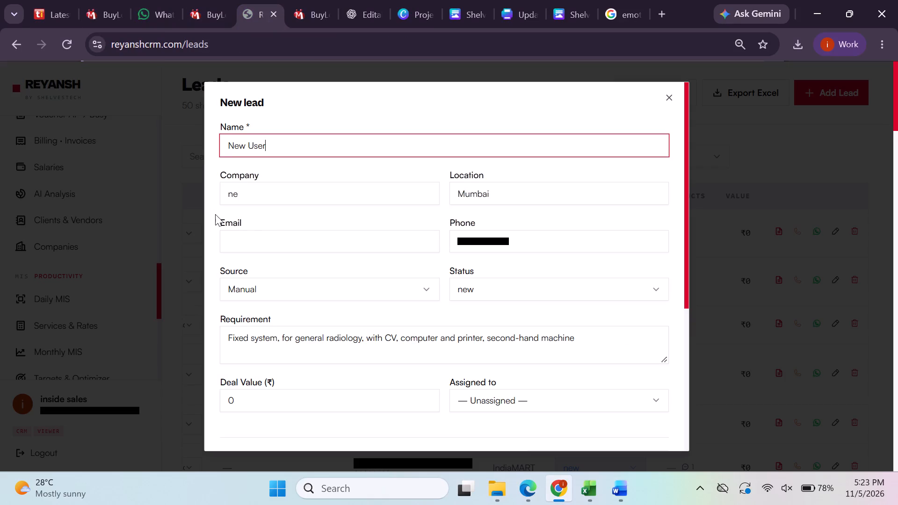
# Set the new lead's company to New Company.
pyautogui.click(240, 185)
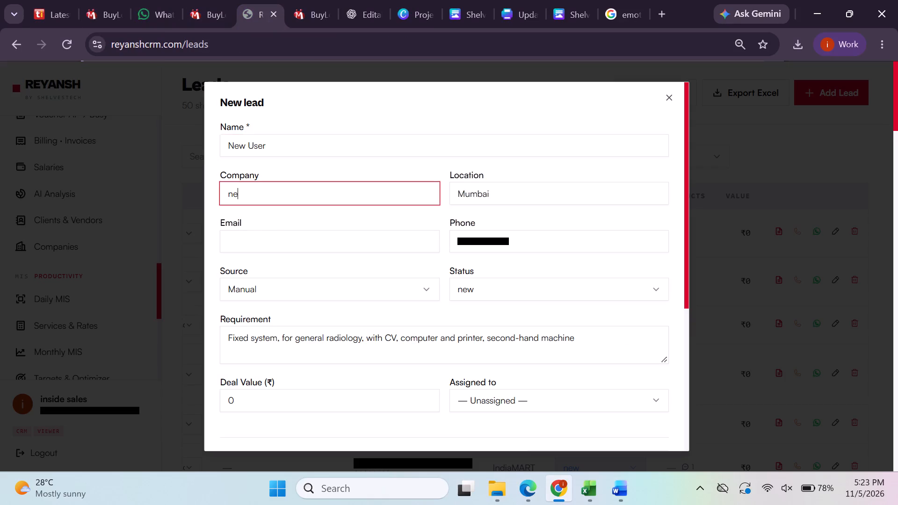
pyautogui.press('BackSpace')
pyautogui.press('BackSpace')
pyautogui.press('BackSpace')
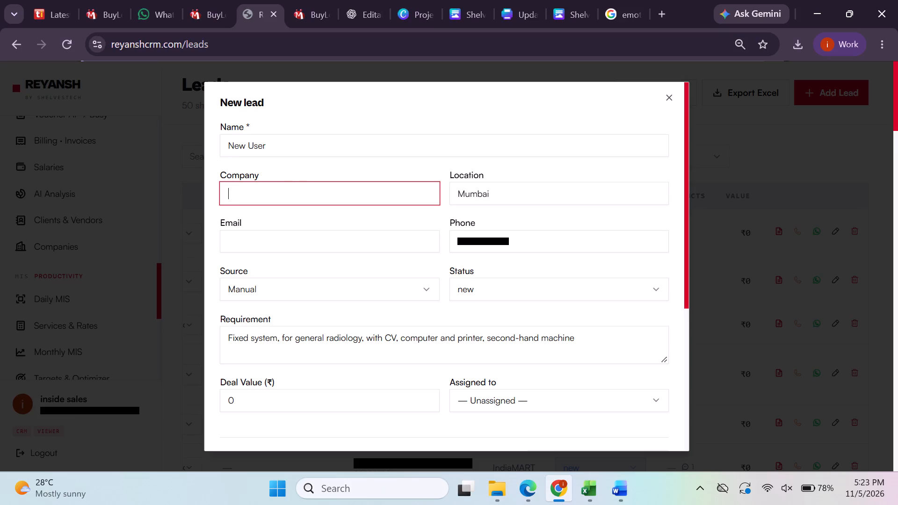
pyautogui.write('ew')
pyautogui.press('space')
pyautogui.press('c')
pyautogui.write('ompany')
# Save the completed new lead for the Mumbai X ray buyer.
pyautogui.scroll(1, 369, 239)
pyautogui.scroll(-1, 367, 223)
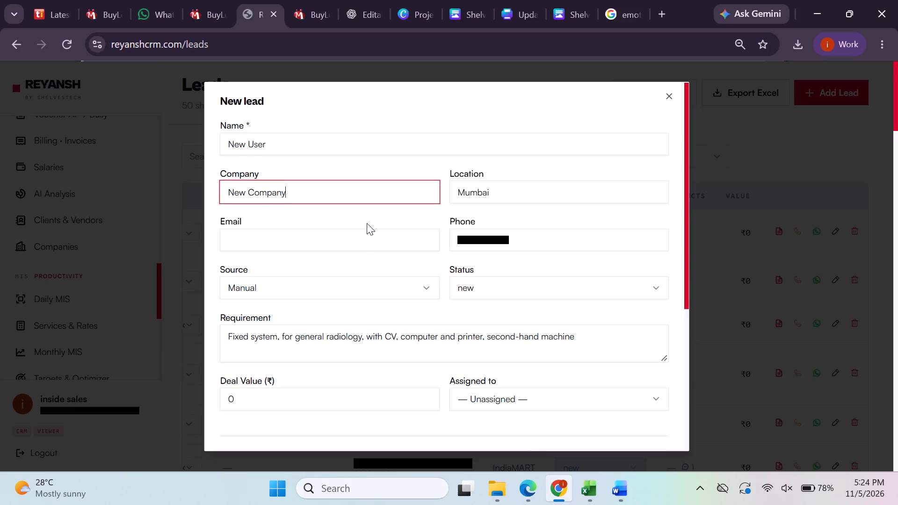
pyautogui.scroll(-4, 367, 223)
pyautogui.scroll(-4, 474, 226)
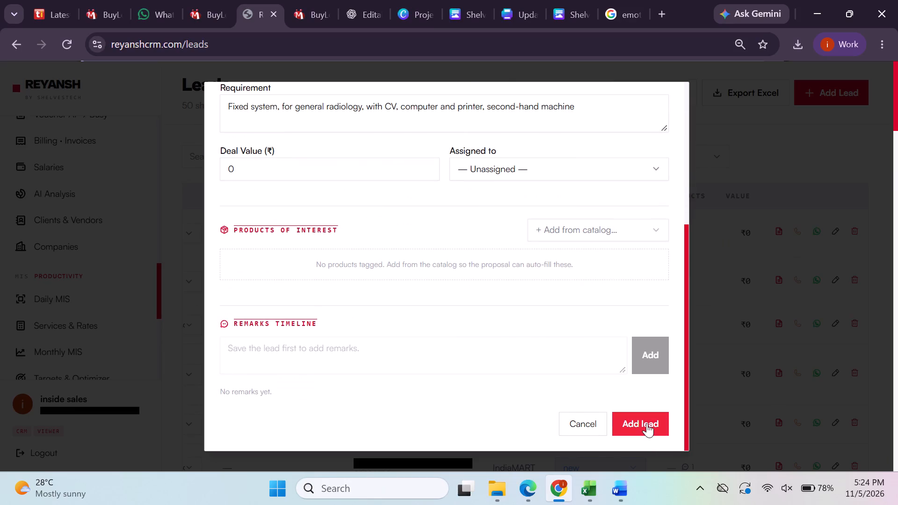
pyautogui.click(647, 423)
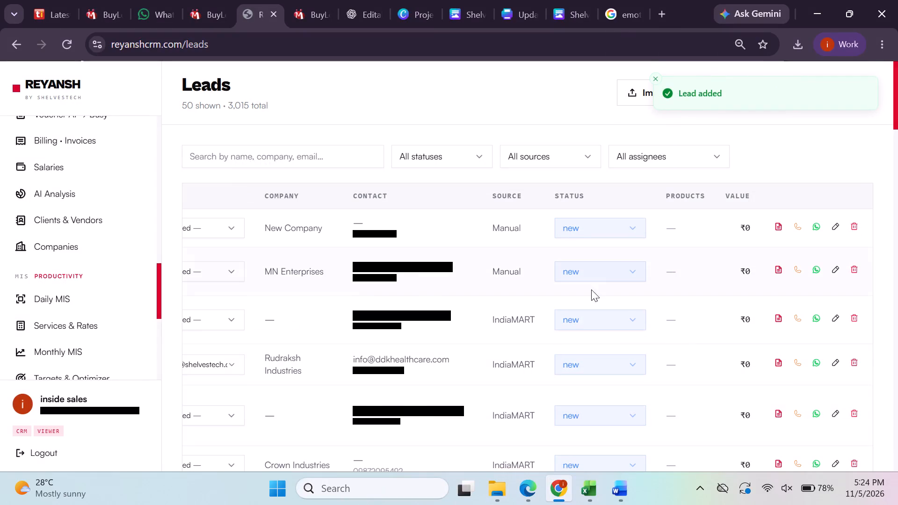
# Change the MN Enterprises lead's source to TradeIndia and save the lead.
pyautogui.click(840, 272)
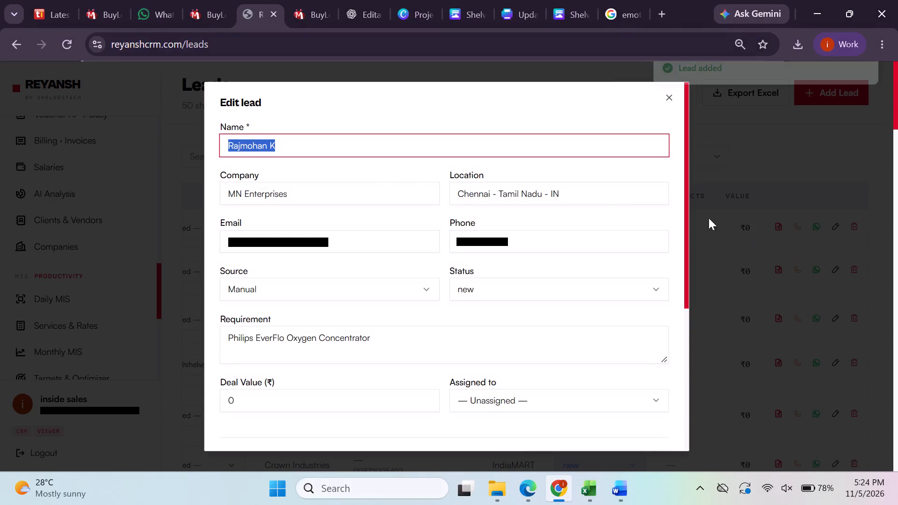
pyautogui.click(318, 285)
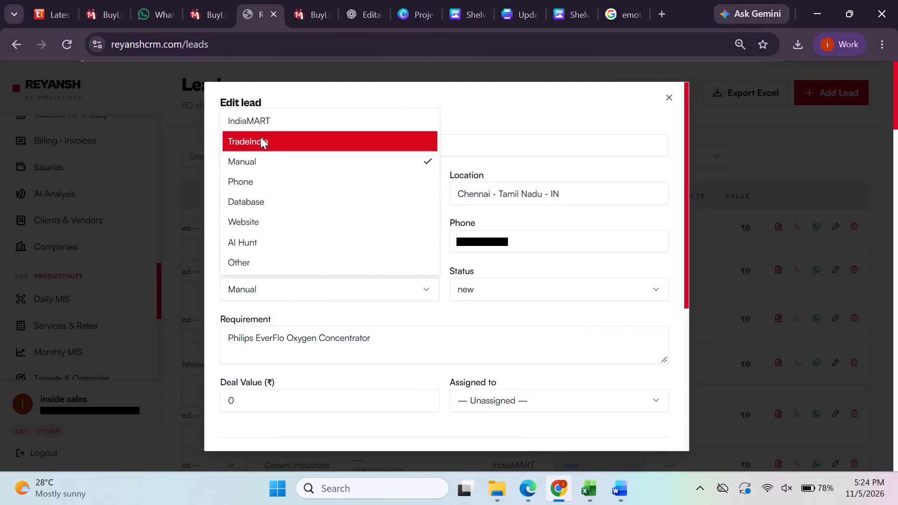
pyautogui.click(261, 142)
pyautogui.scroll(-11, 630, 385)
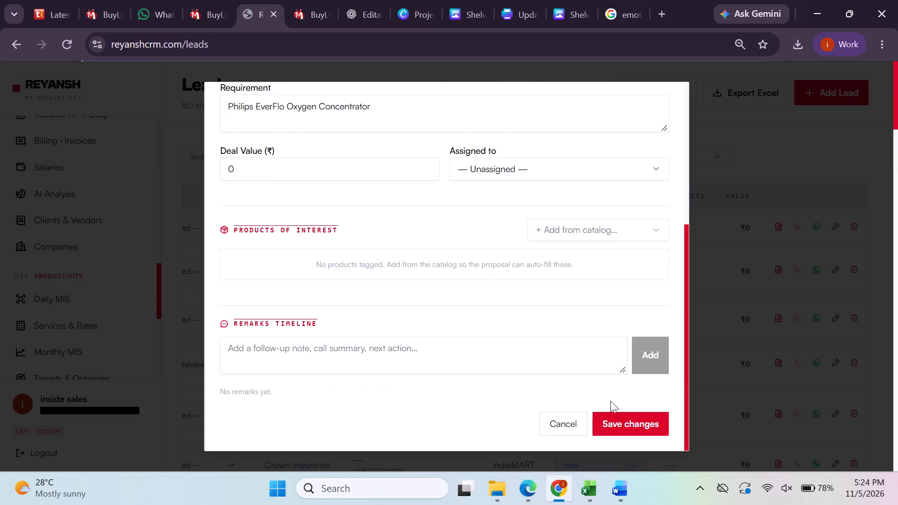
pyautogui.click(636, 418)
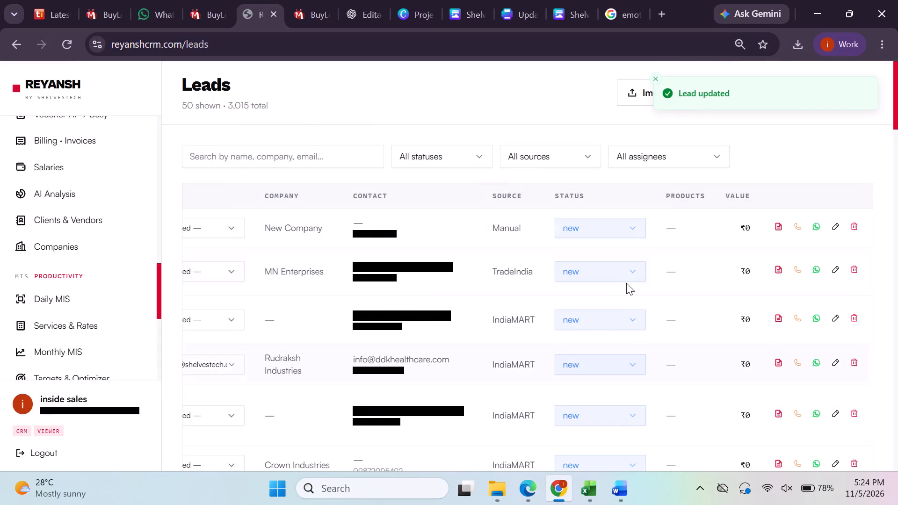
# Change the New Company lead's source to TradeIndia and save the lead.
pyautogui.click(834, 233)
pyautogui.scroll(-3, 343, 371)
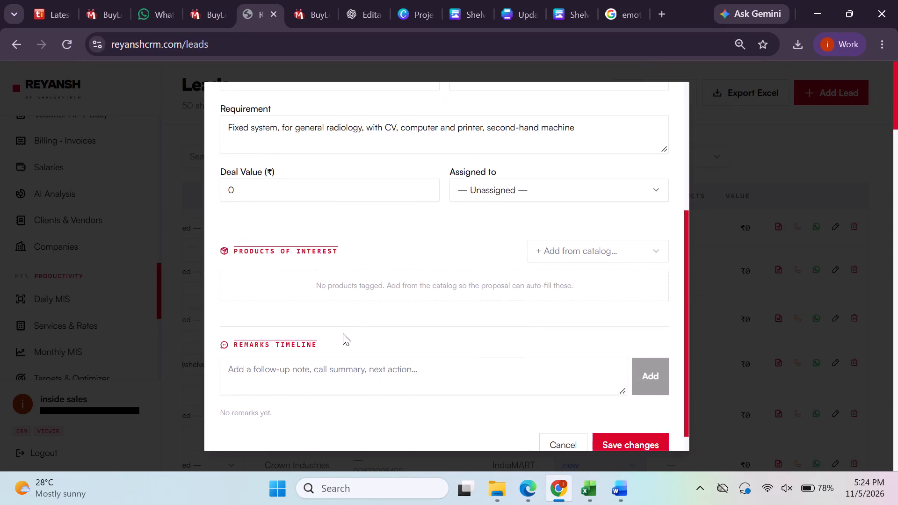
pyautogui.scroll(2, 343, 332)
pyautogui.click(304, 222)
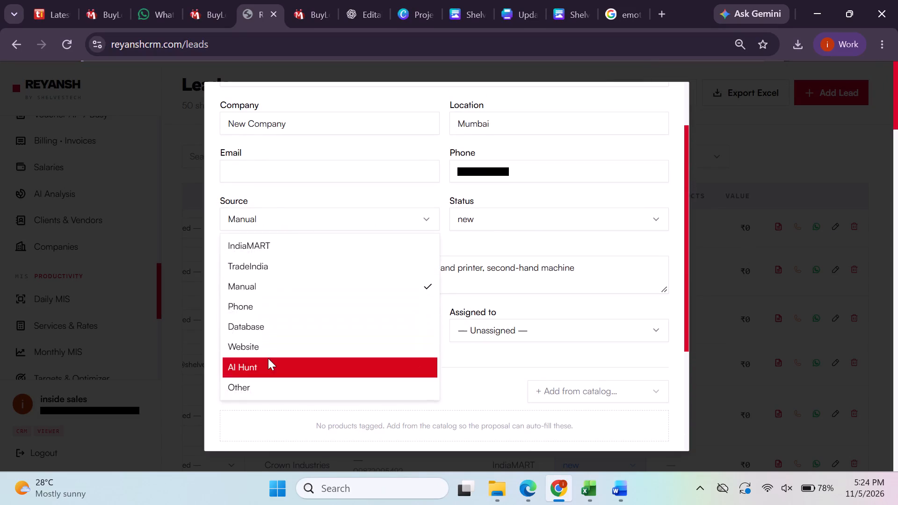
pyautogui.click(260, 270)
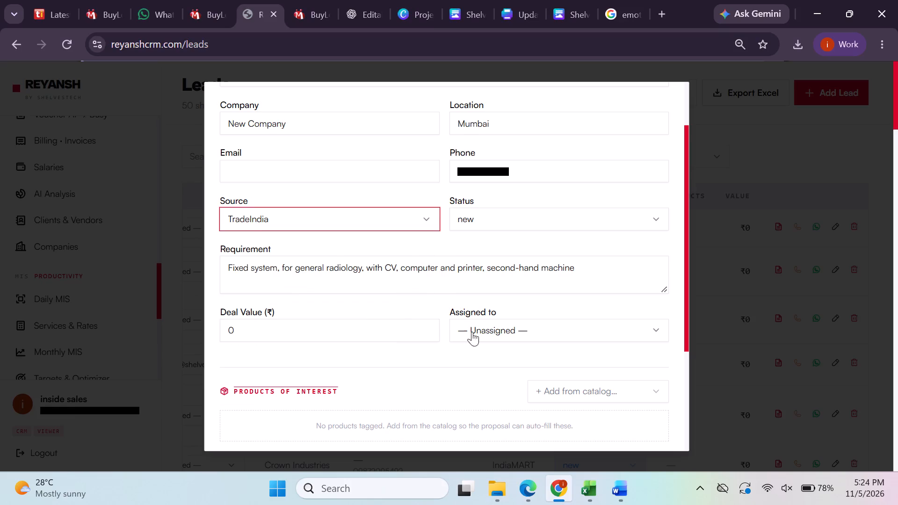
pyautogui.scroll(-4, 555, 308)
pyautogui.click(626, 425)
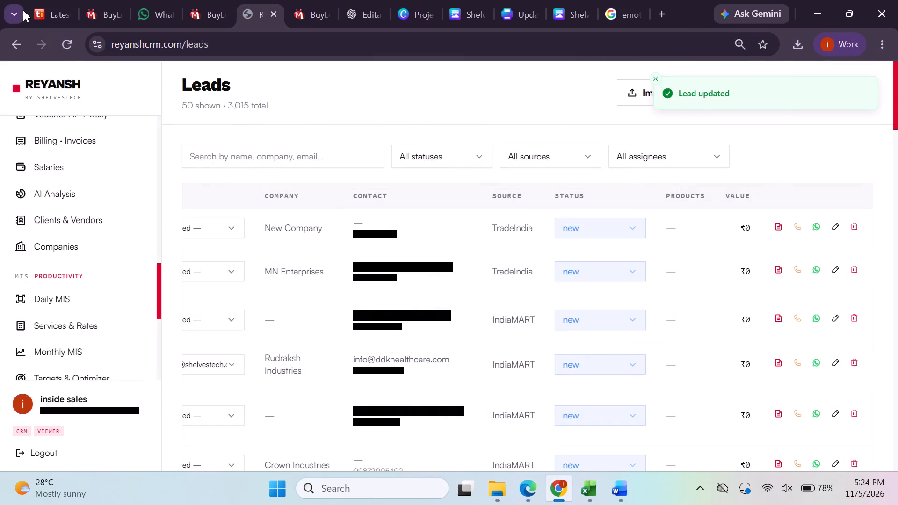
# Return to the latest TradeIndia inquiries and look over the newest entries in the list.
pyautogui.click(58, 11)
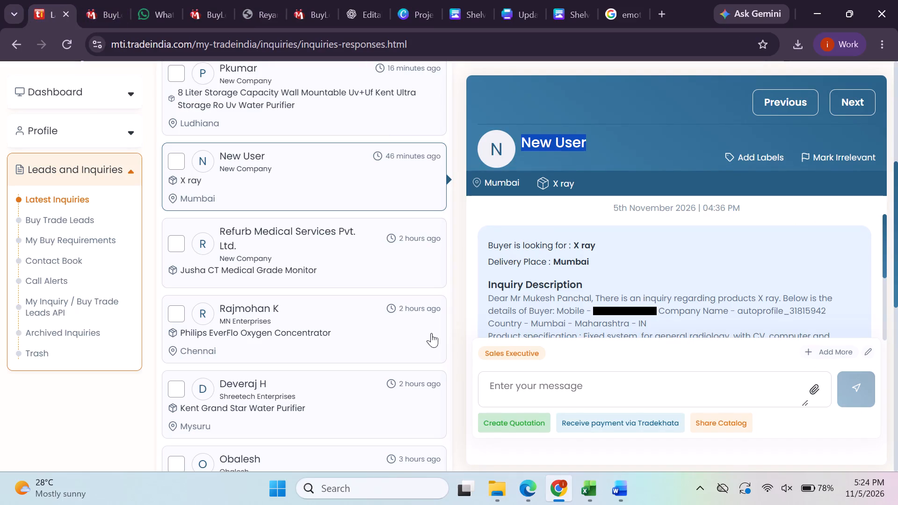
pyautogui.scroll(1, 315, 211)
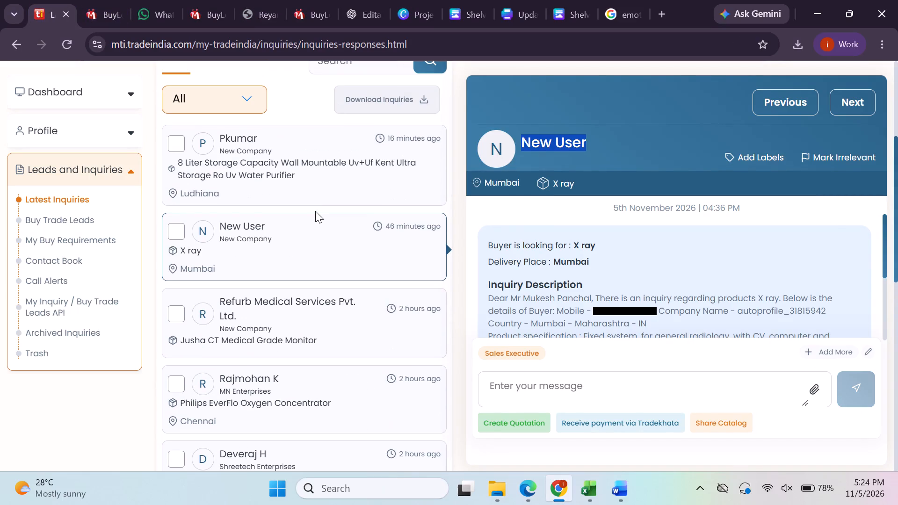
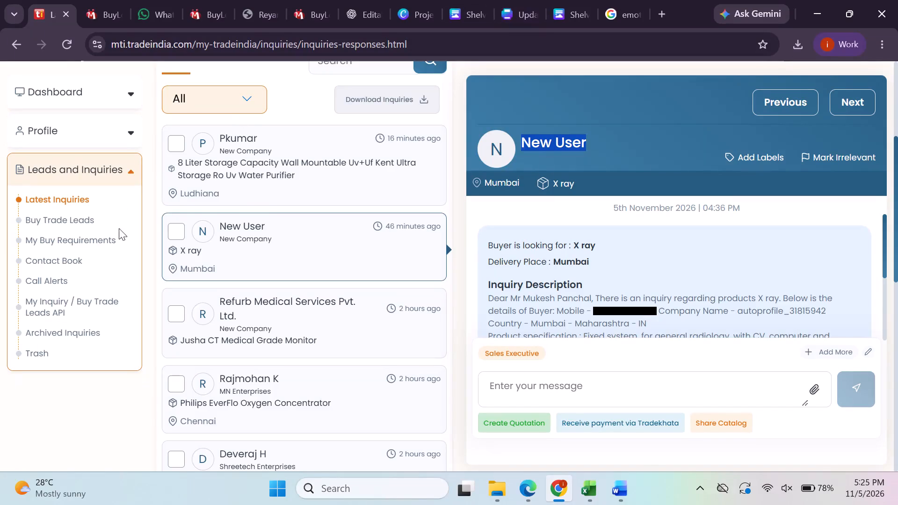
# Reload the latest inquiries list and open the Mysuru inquiry for the Kent Grand Star Water Purifier.
pyautogui.scroll(3, 265, 197)
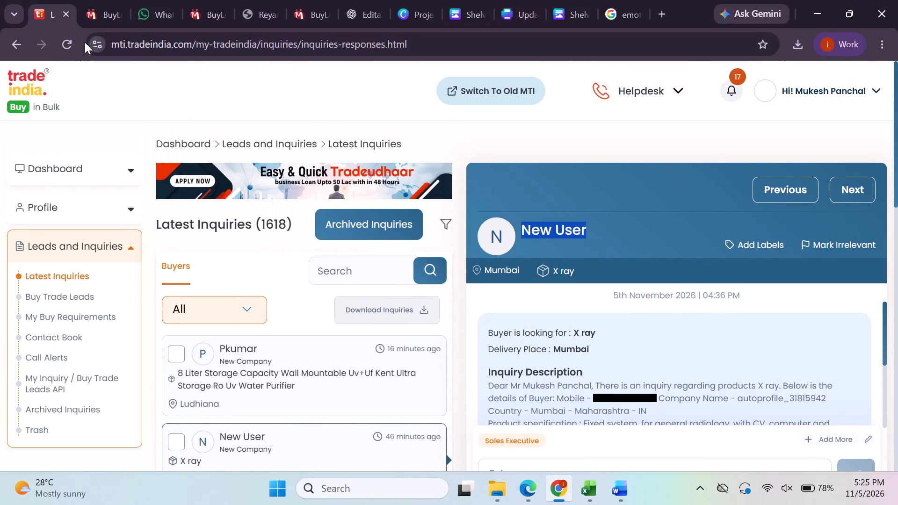
pyautogui.click(74, 43)
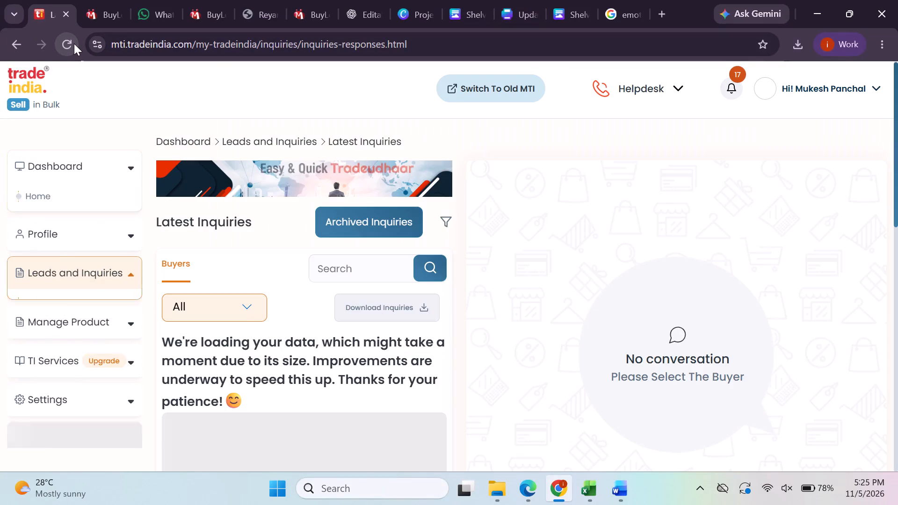
pyautogui.scroll(-3, 322, 298)
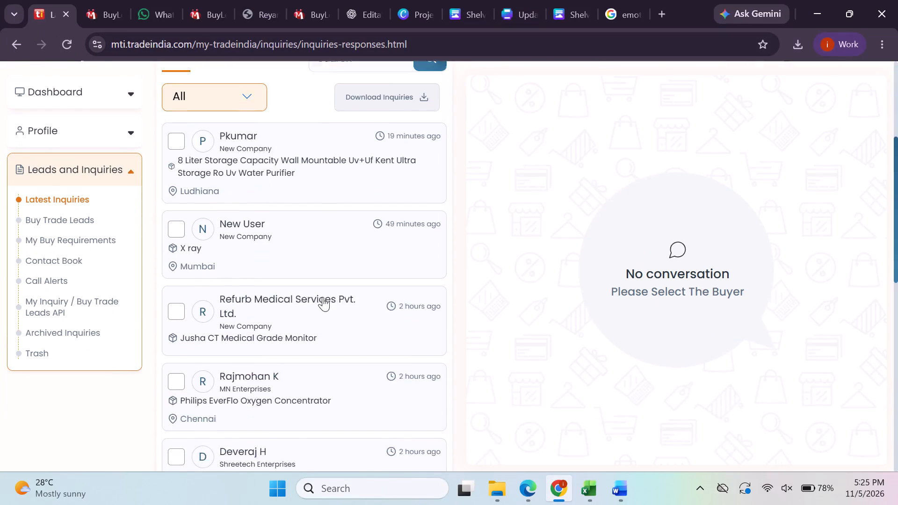
pyautogui.scroll(-2, 323, 297)
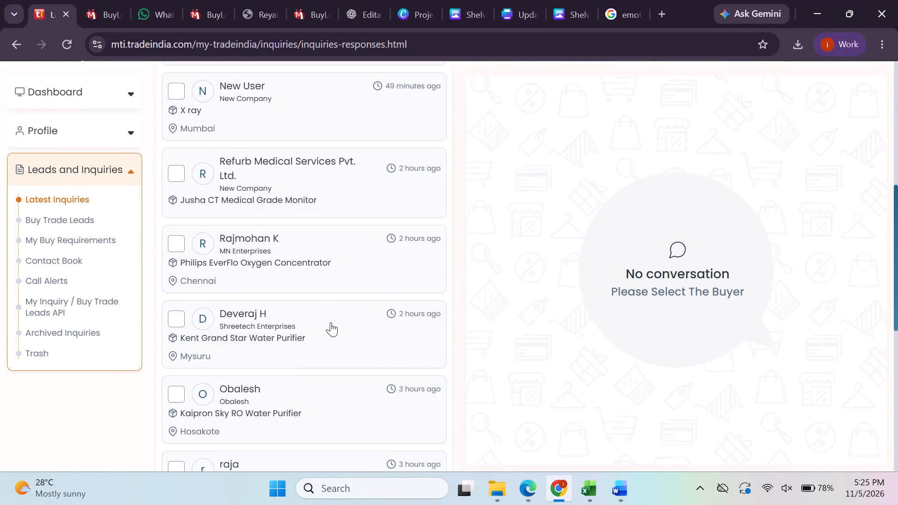
pyautogui.click(331, 322)
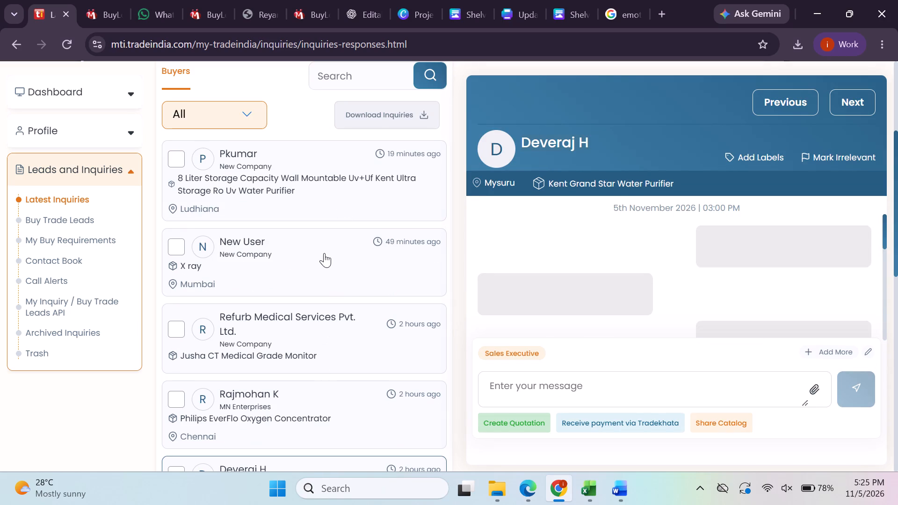
# Open the Ludhiana inquiry for the 8 liter Kent Ultra Storage RO UV water purifier and tick it in the list.
pyautogui.click(314, 177)
pyautogui.click(185, 159)
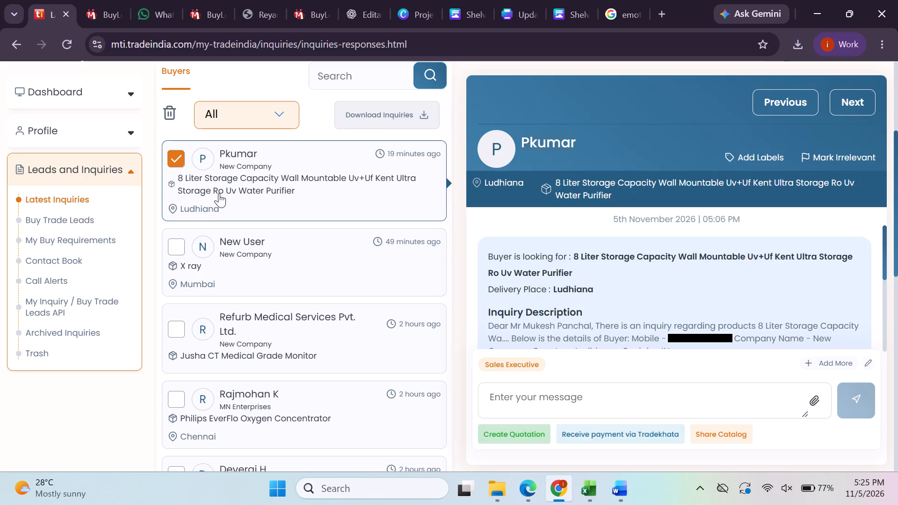
pyautogui.click(219, 193)
# Tick the other recent water purifier inquiries: Kent Grand Star from Mysuru, Kaipron Sky RO from Hosakote and Domestic RO from Mumbai.
pyautogui.click(459, 416)
pyautogui.press('Down')
pyautogui.press('Down')
pyautogui.press('Down')
pyautogui.press('Down')
pyautogui.press('Down')
pyautogui.press('Down')
pyautogui.press('Down')
pyautogui.press('Down')
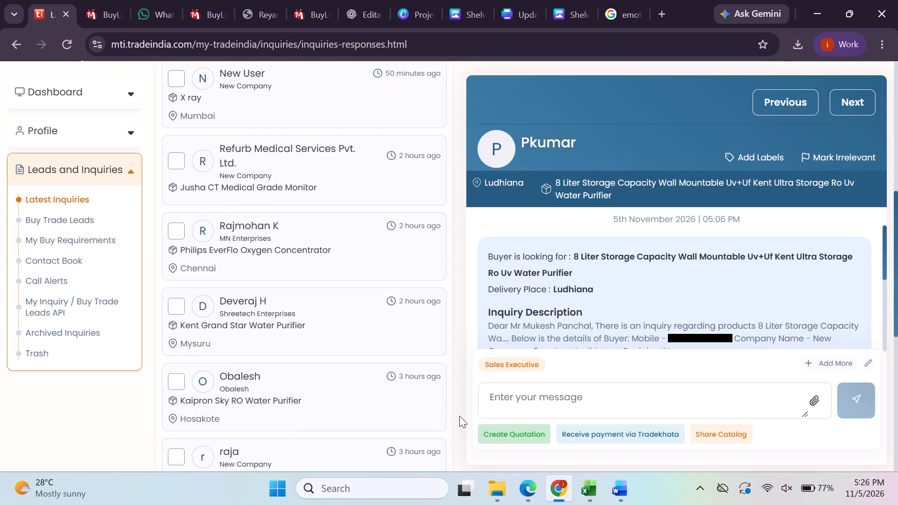
pyautogui.press('Down')
pyautogui.press('Down')
pyautogui.press('Down')
pyautogui.press('Down')
pyautogui.press('Down')
pyautogui.press('Down')
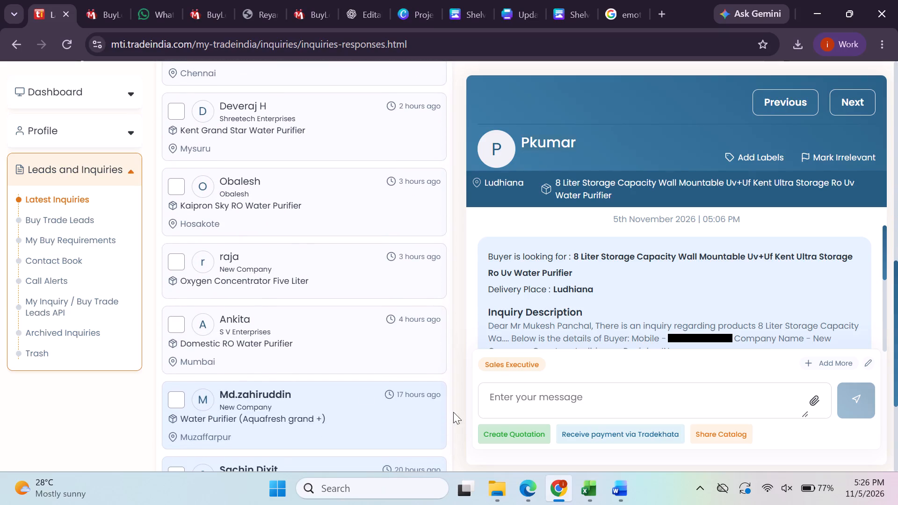
pyautogui.click(178, 109)
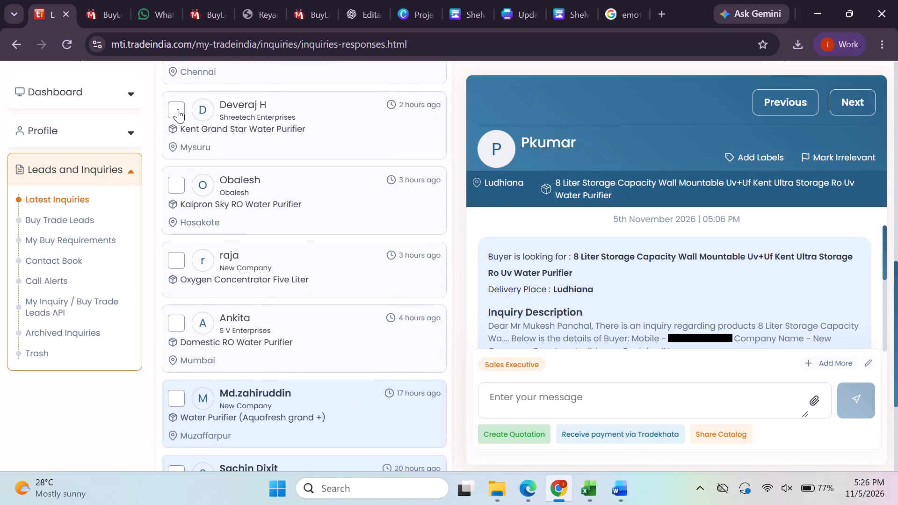
pyautogui.click(179, 191)
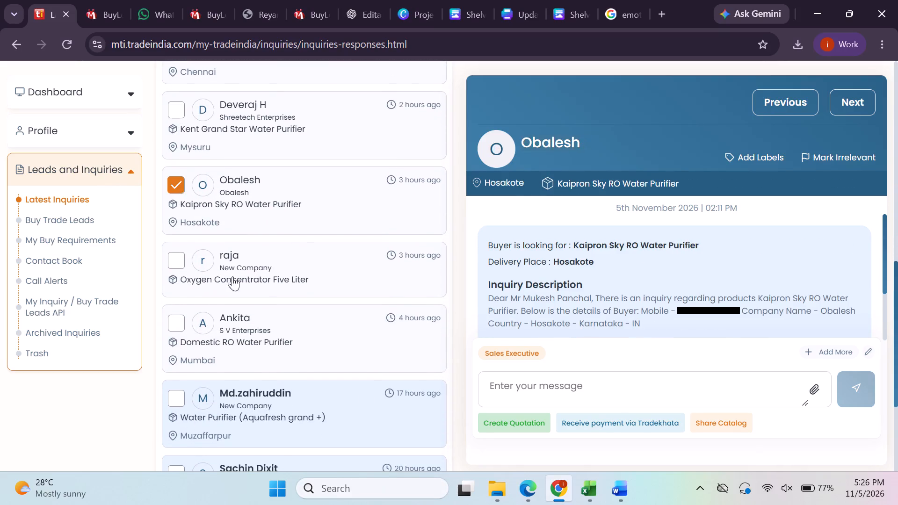
pyautogui.click(175, 322)
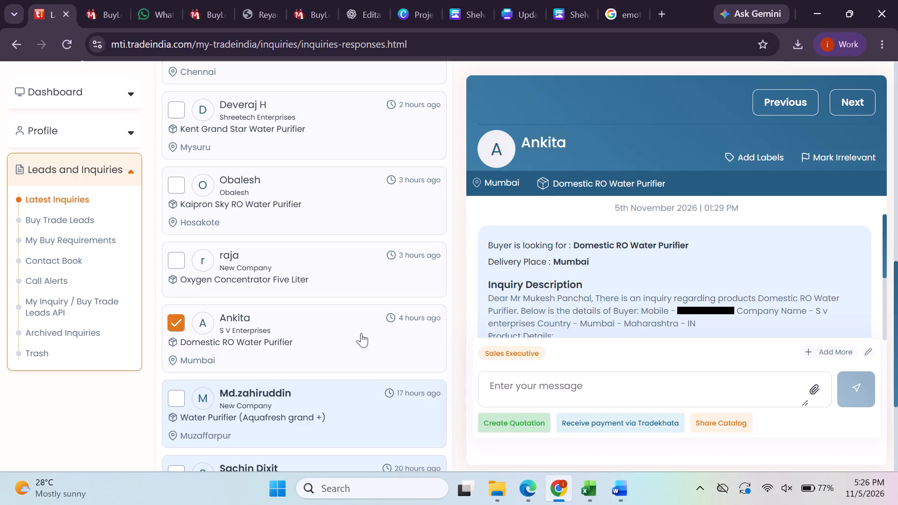
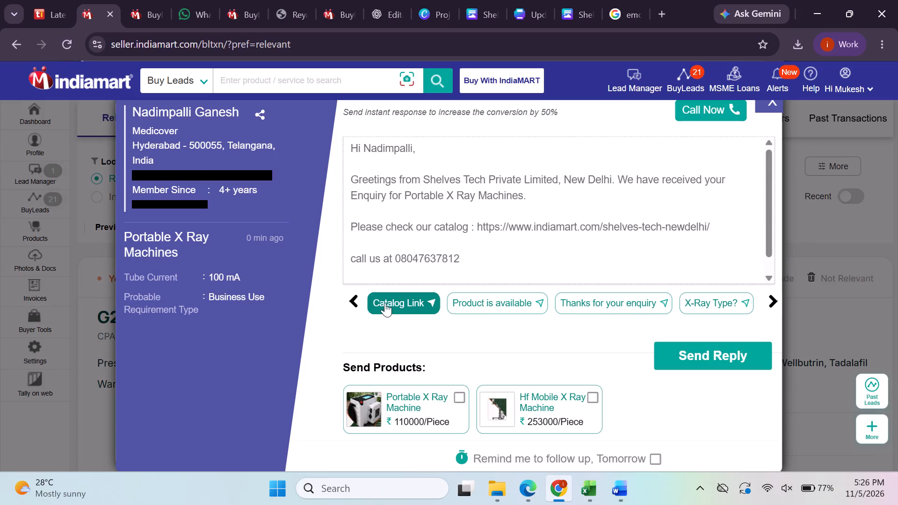
# Send the catalog link reply to the Hyderabad buyer asking for Portable X Ray Machines and close the buyer's lead window.
pyautogui.click(385, 303)
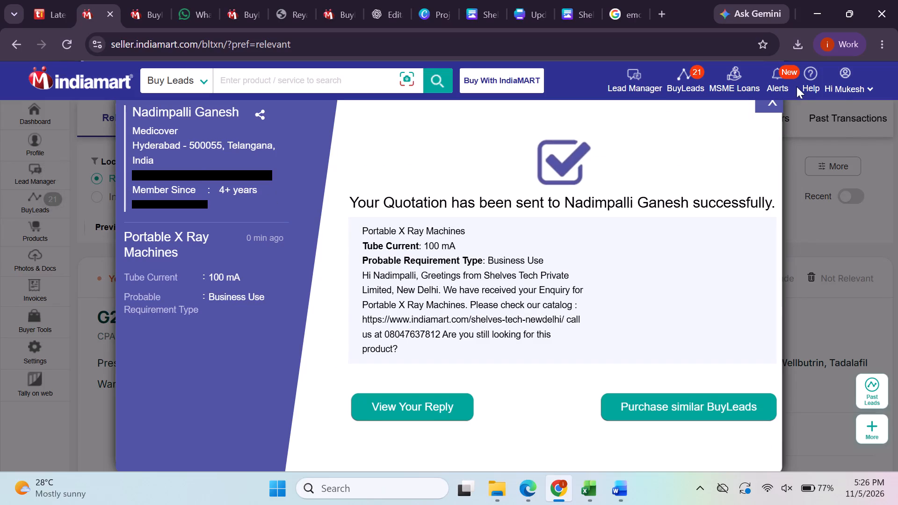
pyautogui.click(772, 107)
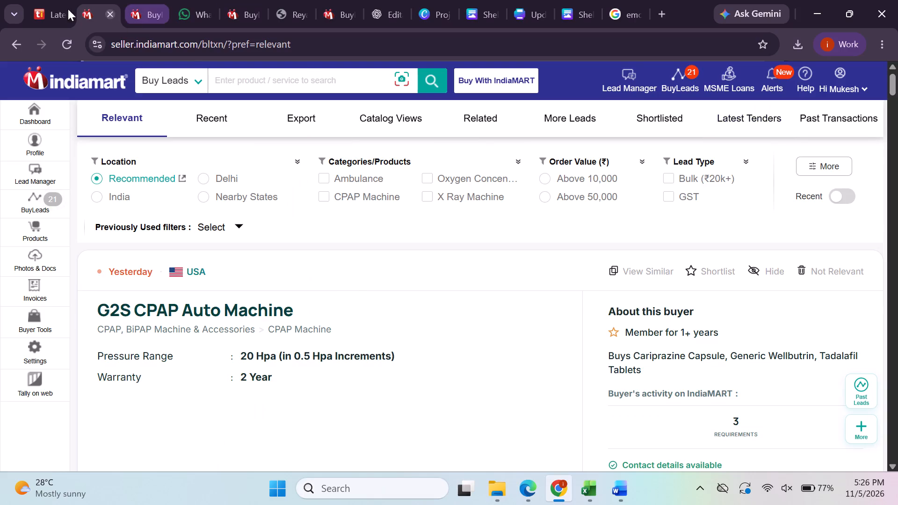
# In TradeIndia, mark the Mysuru Kent Grand Star Water Purifier inquiry irrelevant as a product not dealt in, and mark the product as incorrect.
pyautogui.click(36, 11)
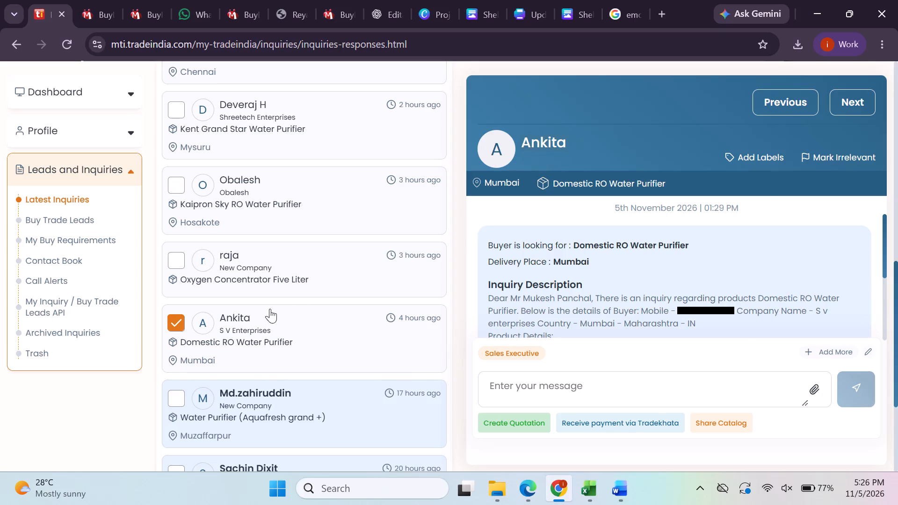
pyautogui.click(172, 188)
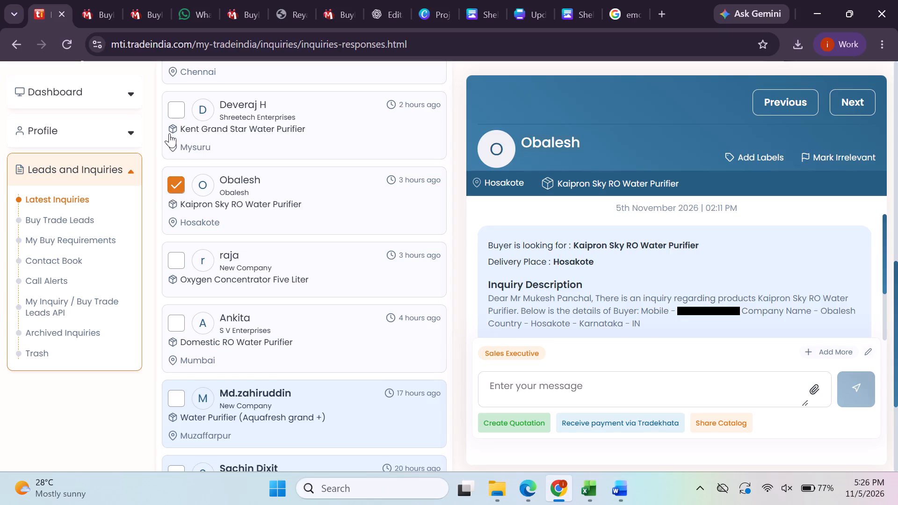
pyautogui.click(167, 117)
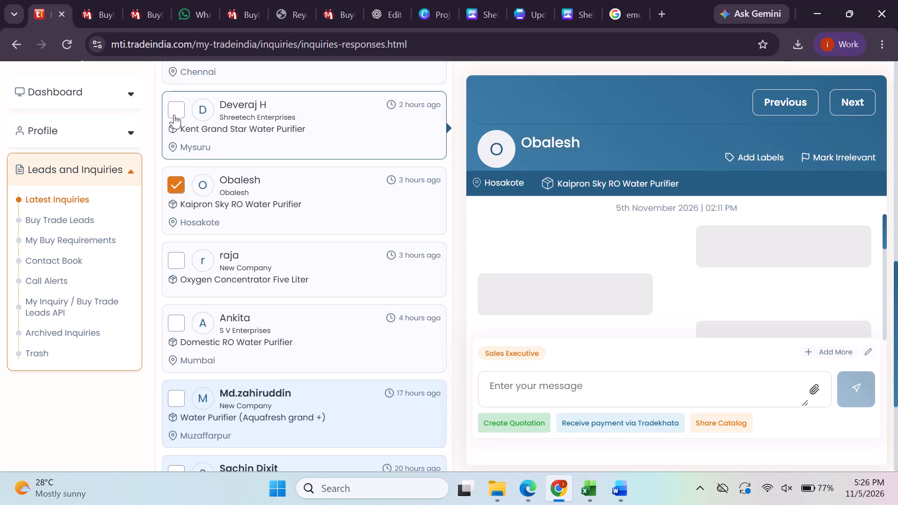
pyautogui.click(174, 115)
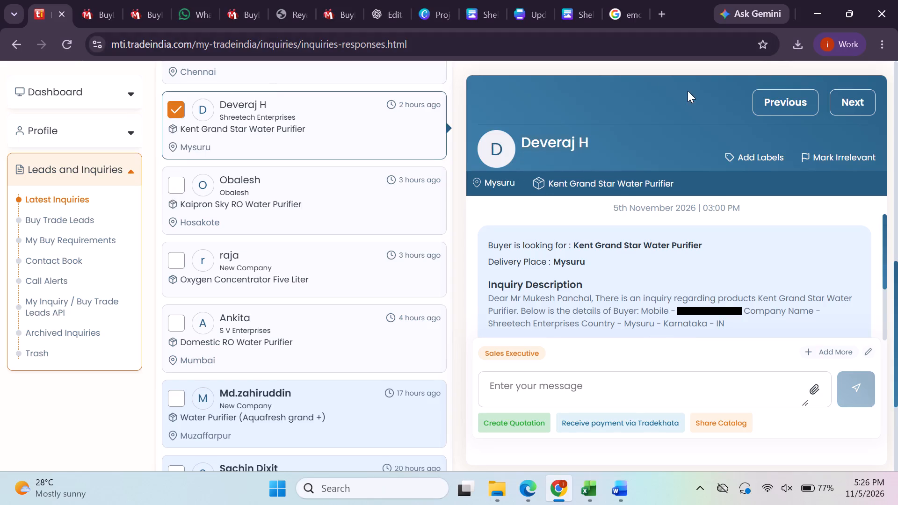
pyautogui.click(838, 163)
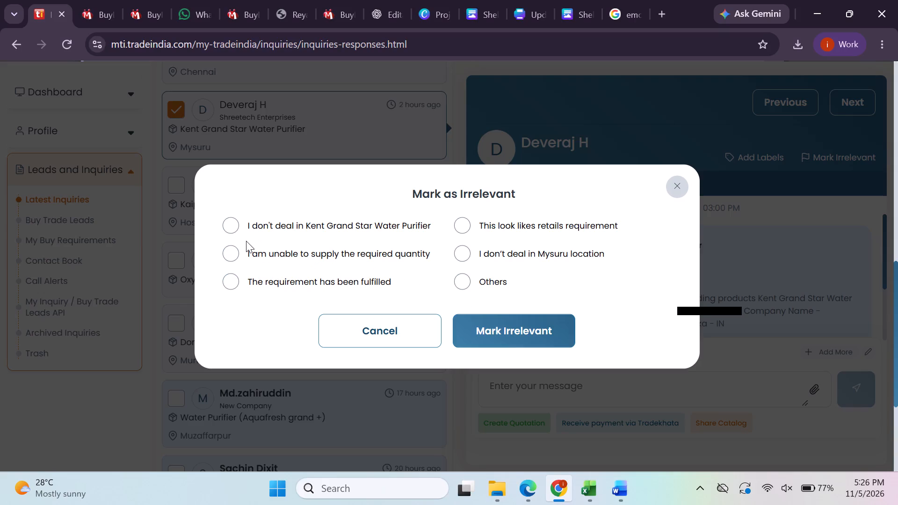
pyautogui.click(232, 223)
pyautogui.click(522, 339)
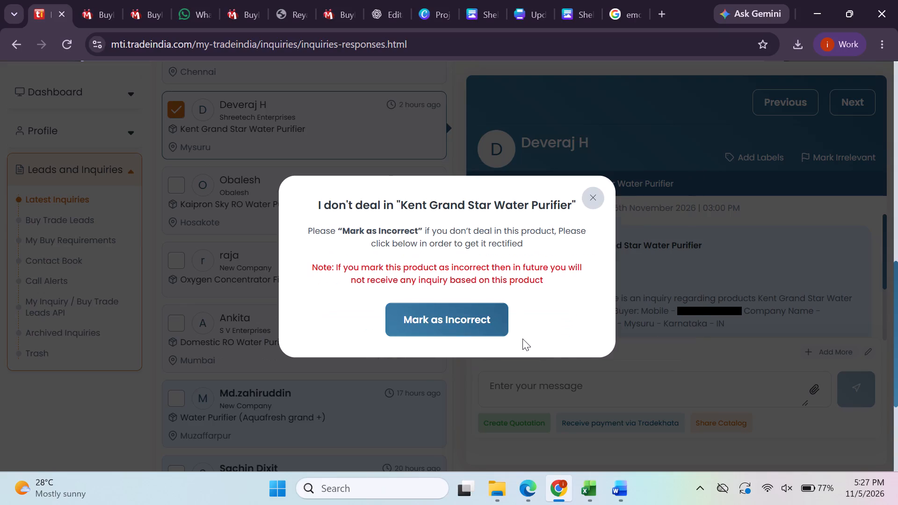
pyautogui.click(455, 320)
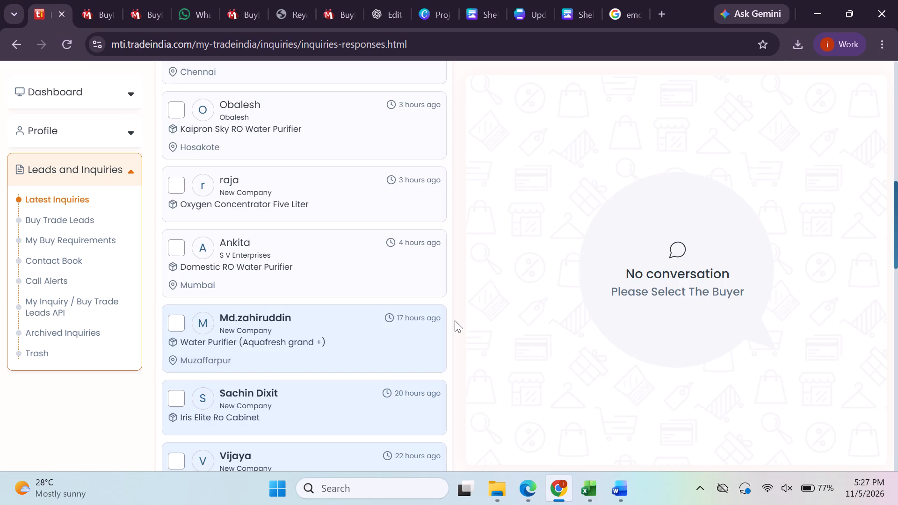
# Mark the Ludhiana 8 liter Kent Ultra Storage water purifier inquiry irrelevant as a product not dealt in, and mark the product as incorrect.
pyautogui.scroll(10, 470, 159)
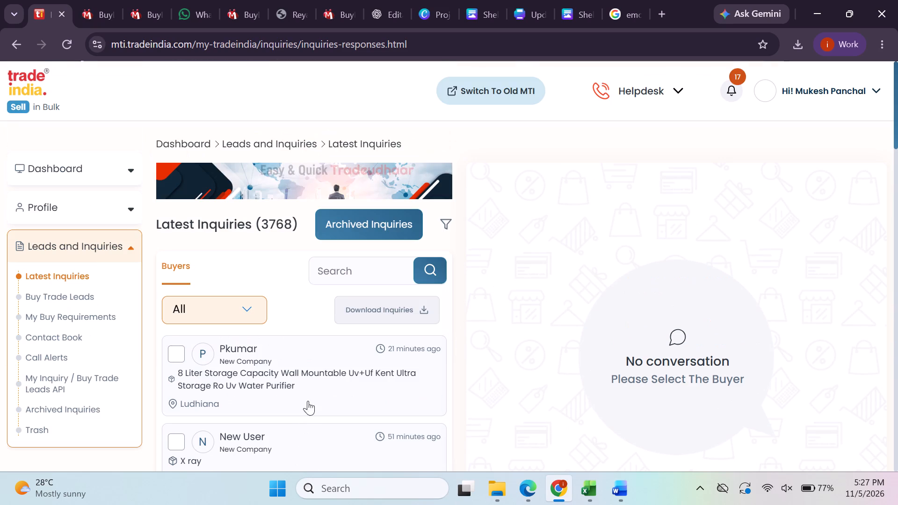
pyautogui.scroll(2, 308, 401)
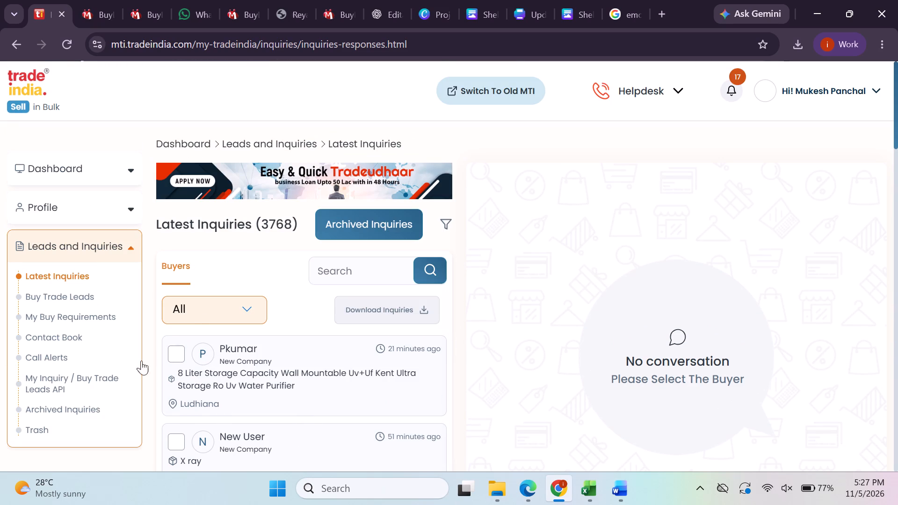
pyautogui.click(183, 353)
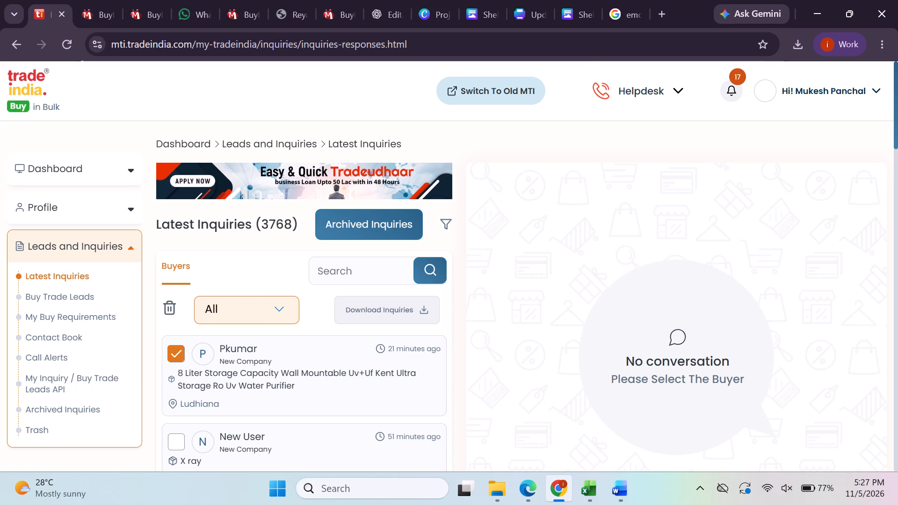
pyautogui.keyDown('ctrl'); pyautogui.scroll(-3, 343, 276); pyautogui.keyUp('ctrl')
pyautogui.keyDown('ctrl'); pyautogui.scroll(2, 320, 288); pyautogui.keyUp('ctrl')
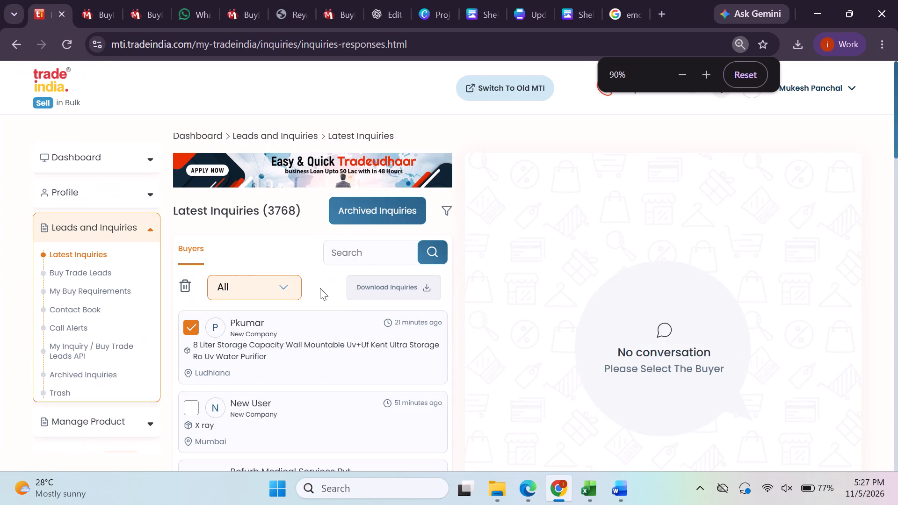
pyautogui.keyDown('ctrl'); pyautogui.scroll(1, 320, 288); pyautogui.keyUp('ctrl')
pyautogui.scroll(-3, 318, 335)
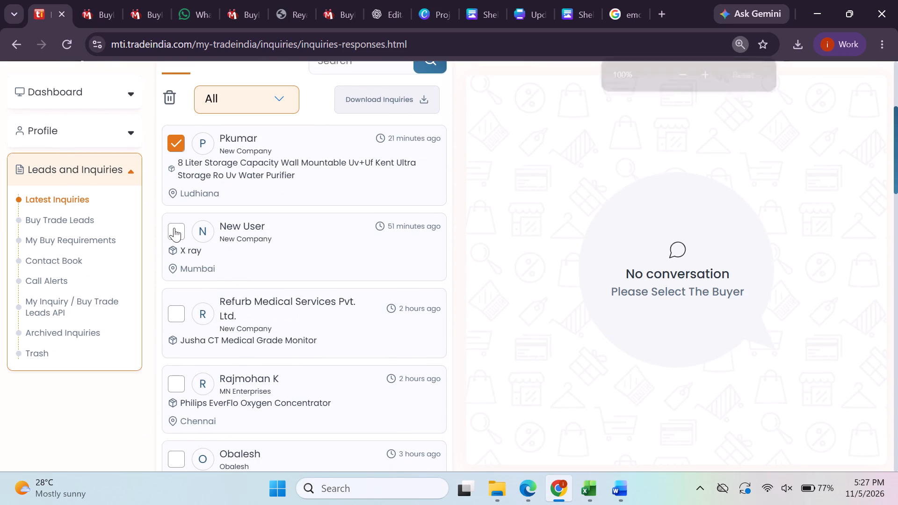
pyautogui.click(174, 236)
pyautogui.click(181, 148)
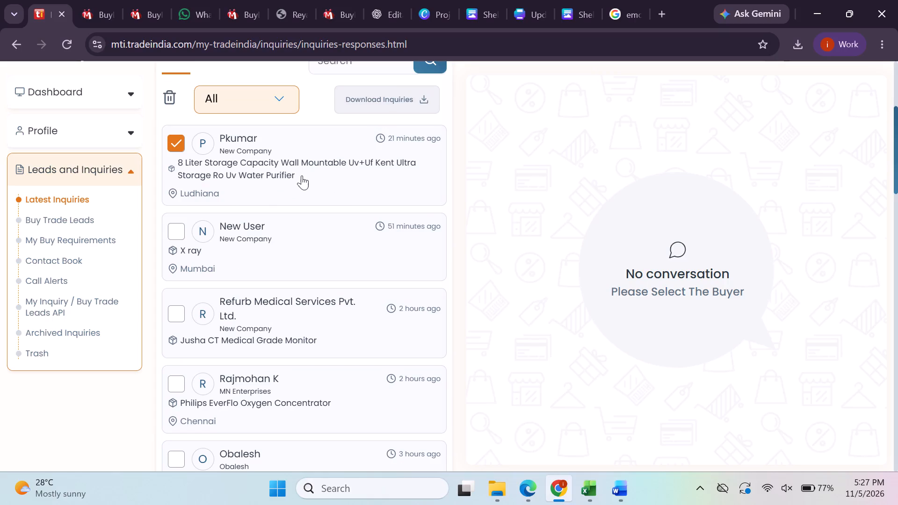
pyautogui.scroll(2, 561, 269)
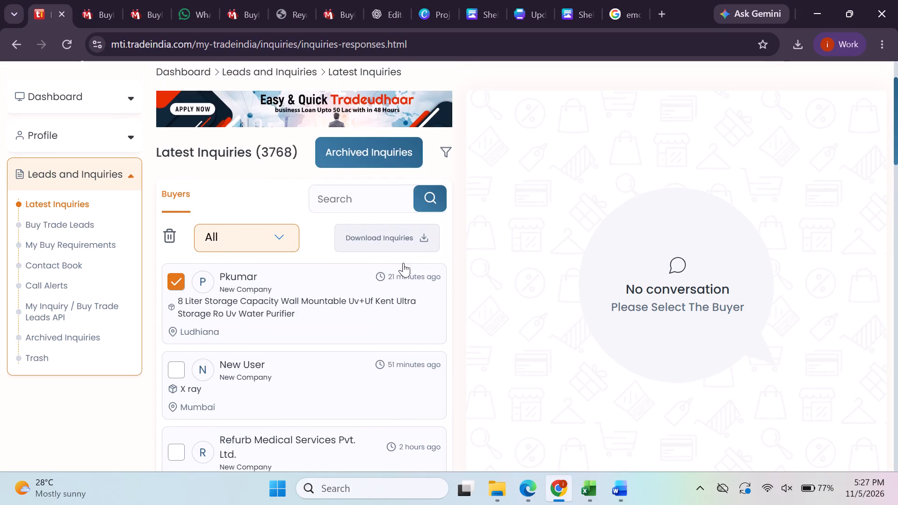
pyautogui.click(337, 325)
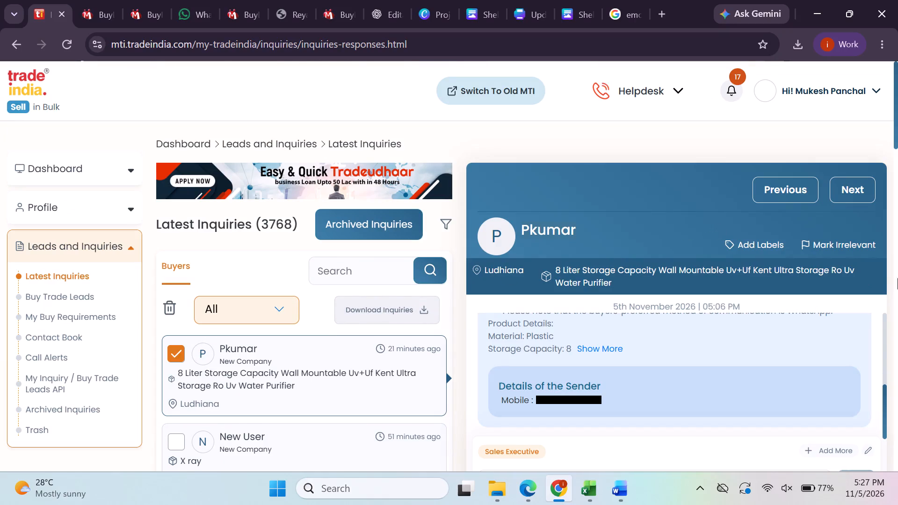
pyautogui.click(856, 240)
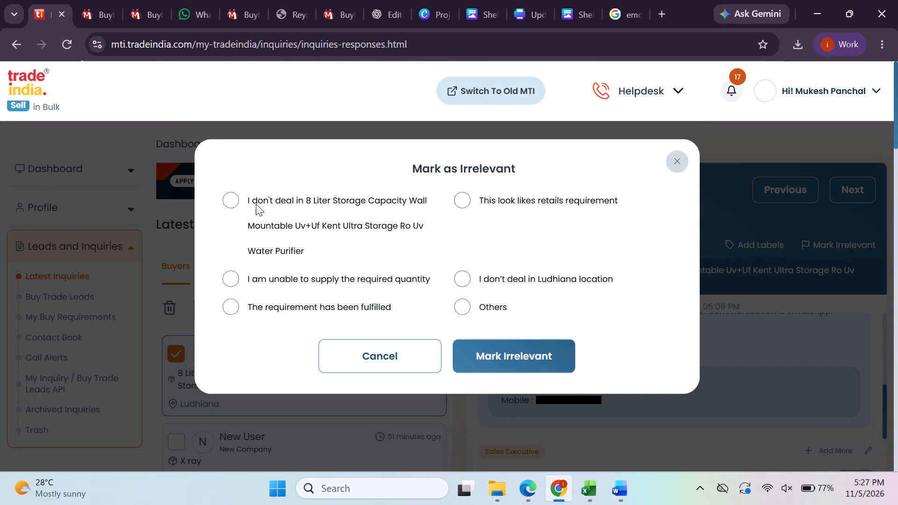
pyautogui.click(226, 207)
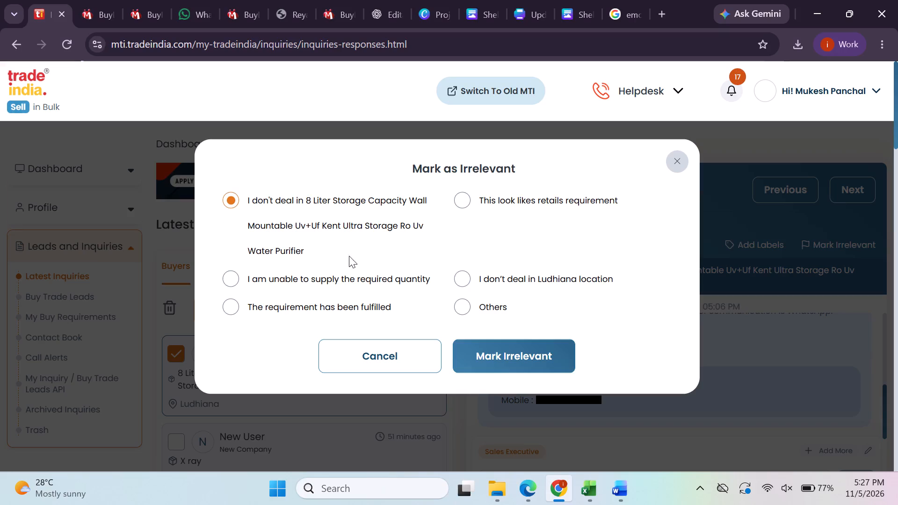
pyautogui.click(525, 353)
pyautogui.click(420, 337)
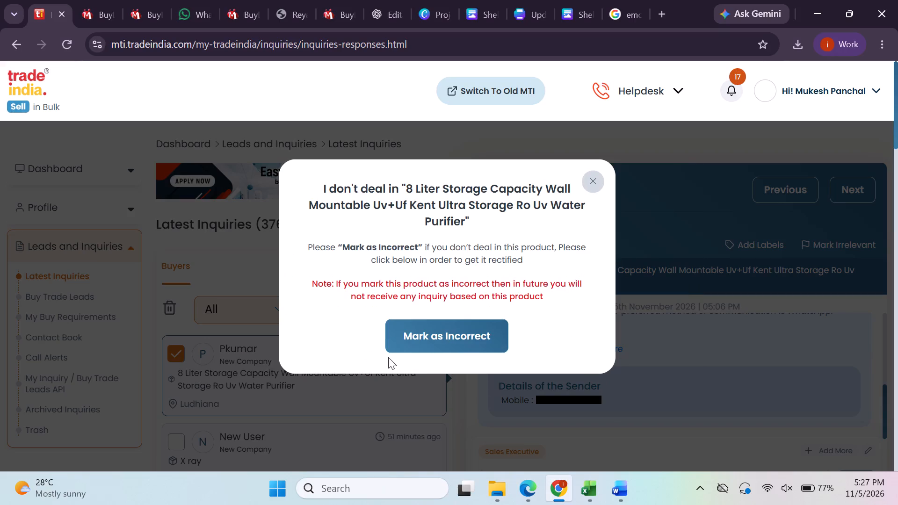
# Mark the Hosakote Kaipron Sky RO Water Purifier inquiry irrelevant as a product not dealt in, and mark the product as incorrect.
pyautogui.scroll(-1, 336, 356)
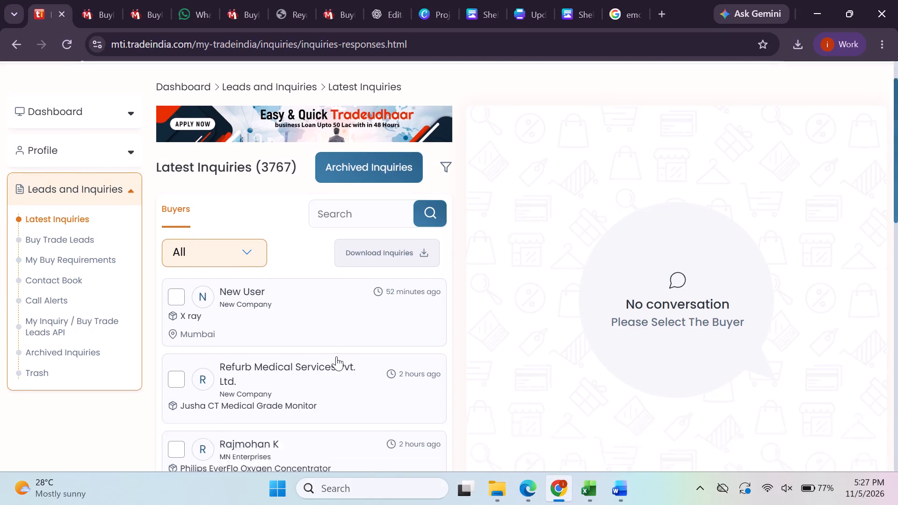
pyautogui.scroll(-2, 336, 356)
pyautogui.scroll(-1, 299, 299)
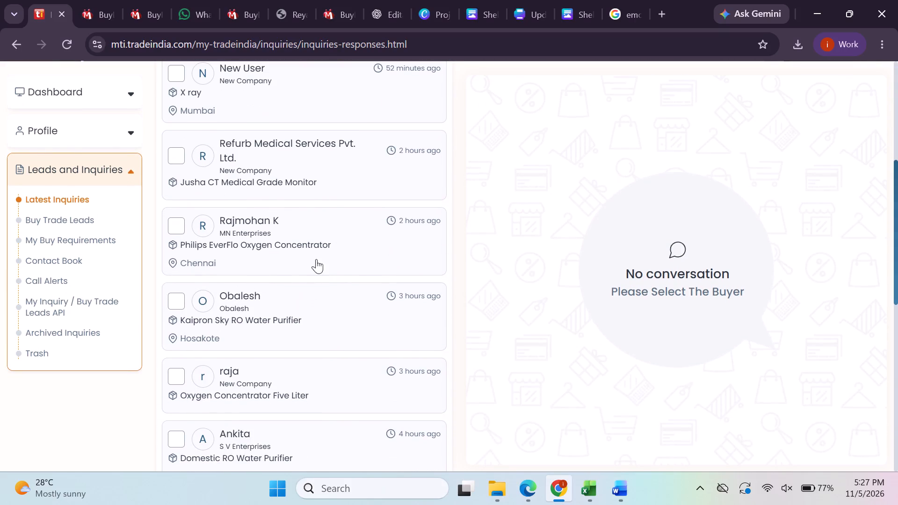
pyautogui.scroll(-2, 347, 250)
pyautogui.click(354, 189)
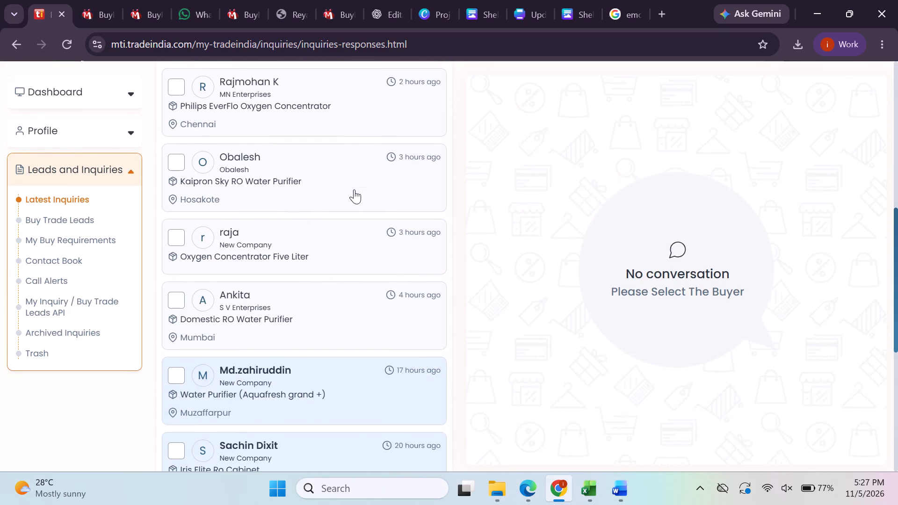
pyautogui.click(825, 158)
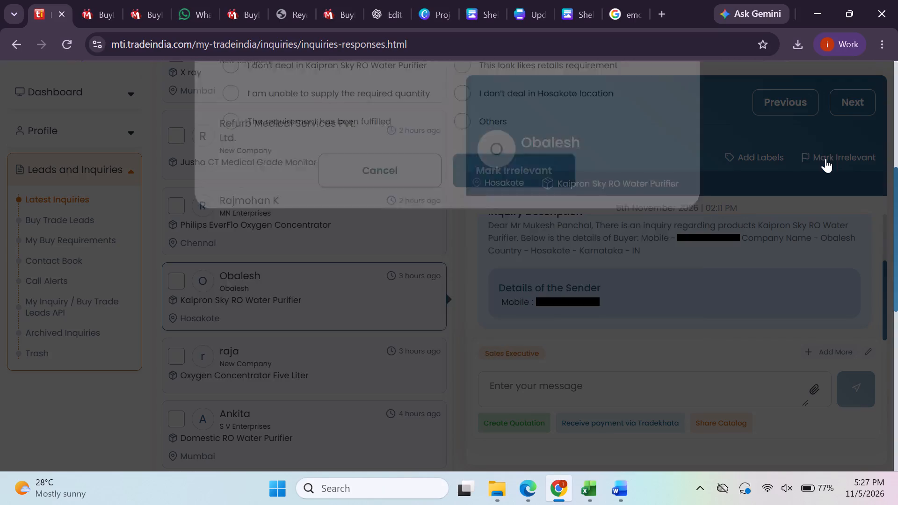
pyautogui.click(226, 224)
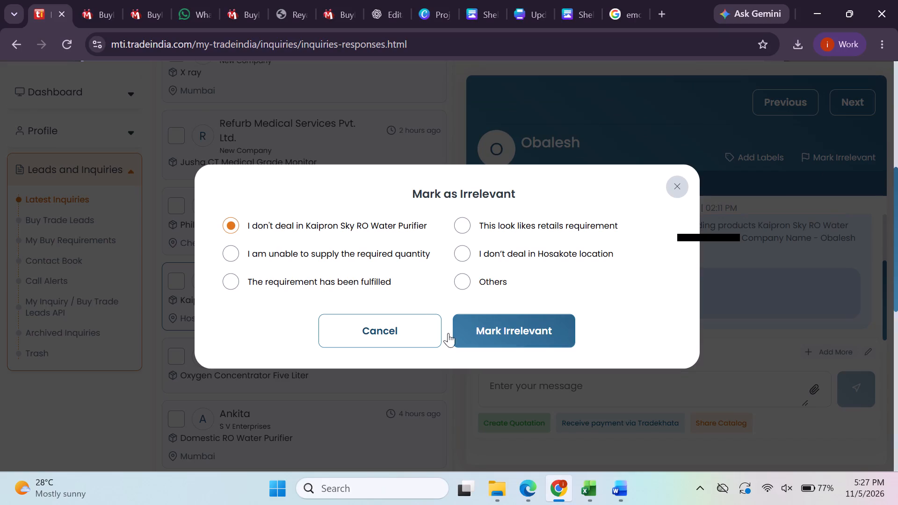
pyautogui.click(513, 338)
pyautogui.click(430, 323)
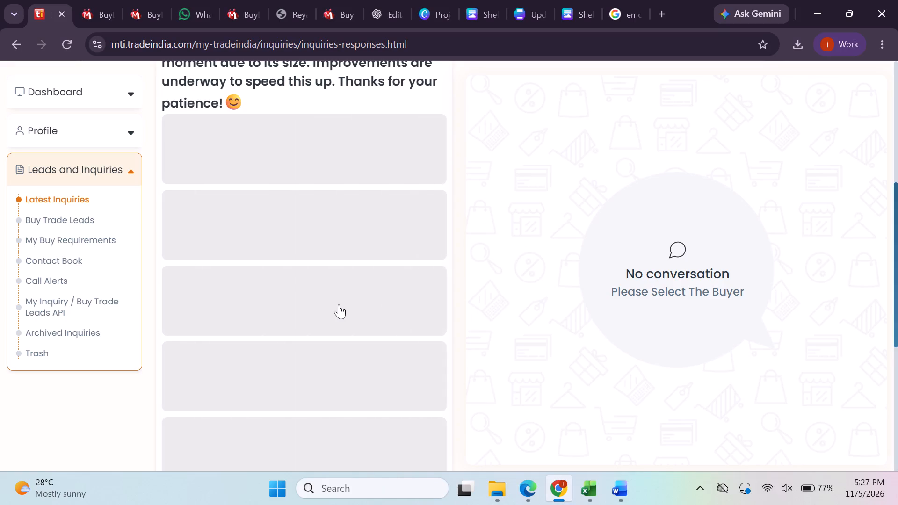
# Mark the Muzaffarpur Water Purifier (Aquafresh grand +) inquiry irrelevant as a product not dealt in, and mark the product as incorrect.
pyautogui.scroll(-1, 339, 304)
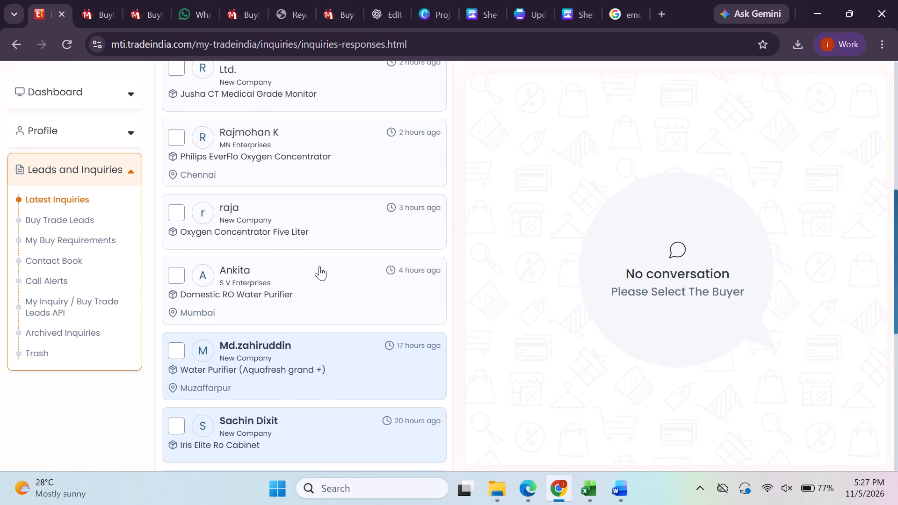
pyautogui.scroll(-1, 336, 301)
pyautogui.click(336, 301)
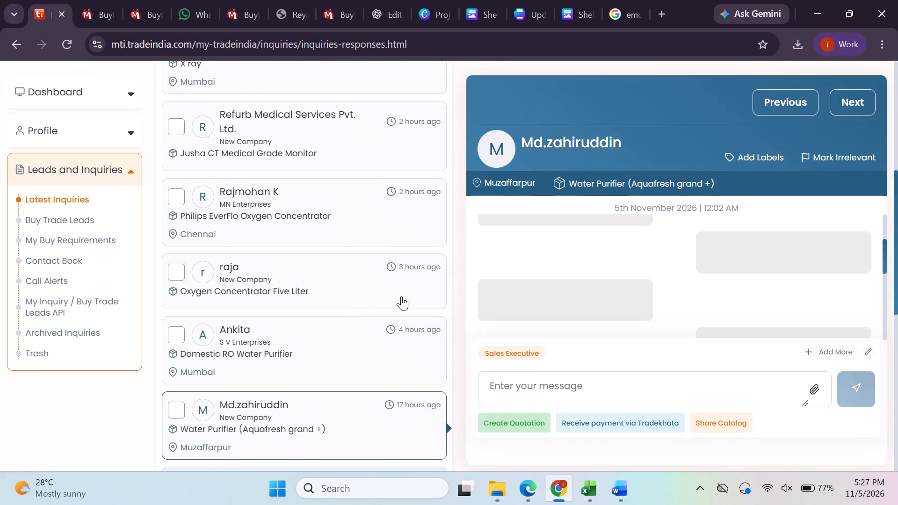
pyautogui.click(806, 157)
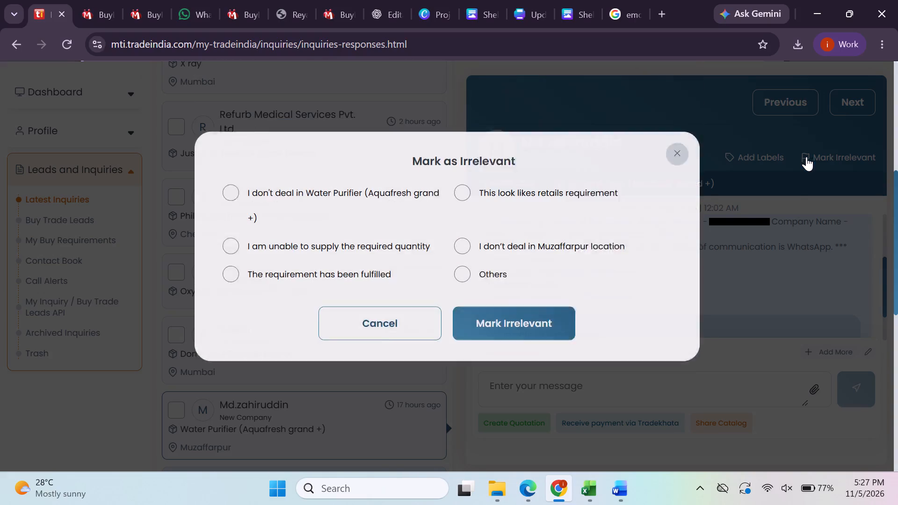
pyautogui.click(236, 211)
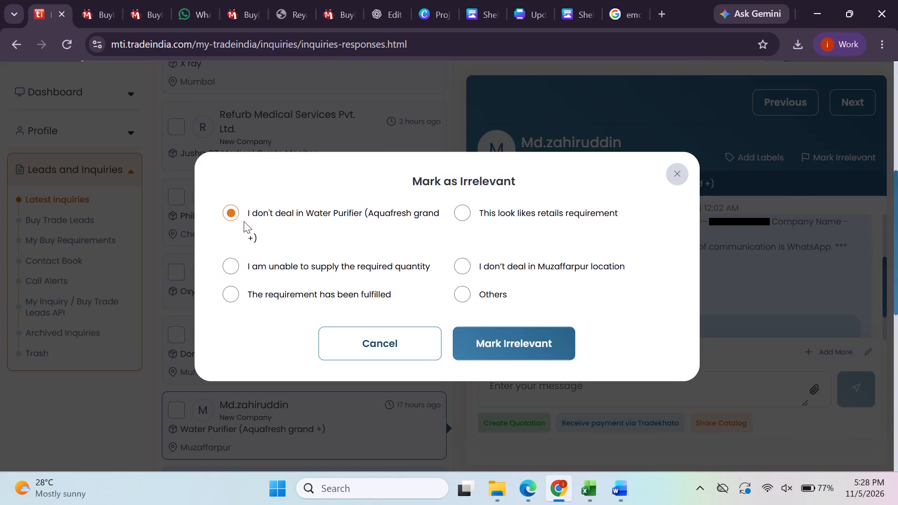
pyautogui.click(529, 342)
pyautogui.click(479, 336)
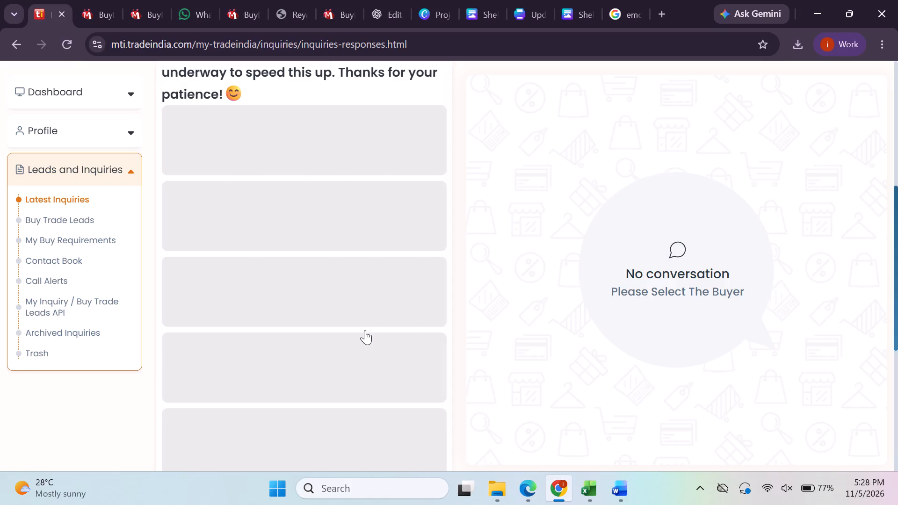
# Mark the Chennai Bajaj Uv Wpx 3 Ro Water Purifier inquiry irrelevant as a product not dealt in, and mark the product as incorrect.
pyautogui.scroll(-2, 365, 330)
pyautogui.click(291, 282)
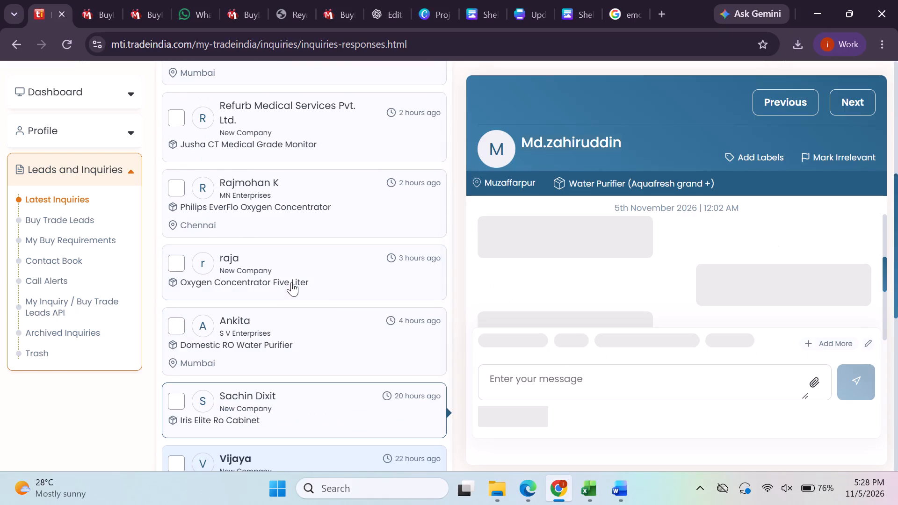
pyautogui.click(350, 355)
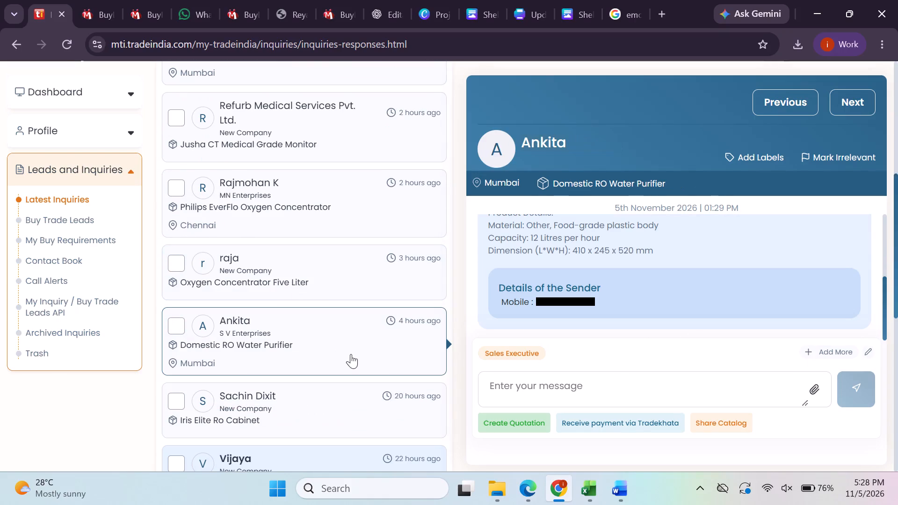
pyautogui.scroll(1, 354, 335)
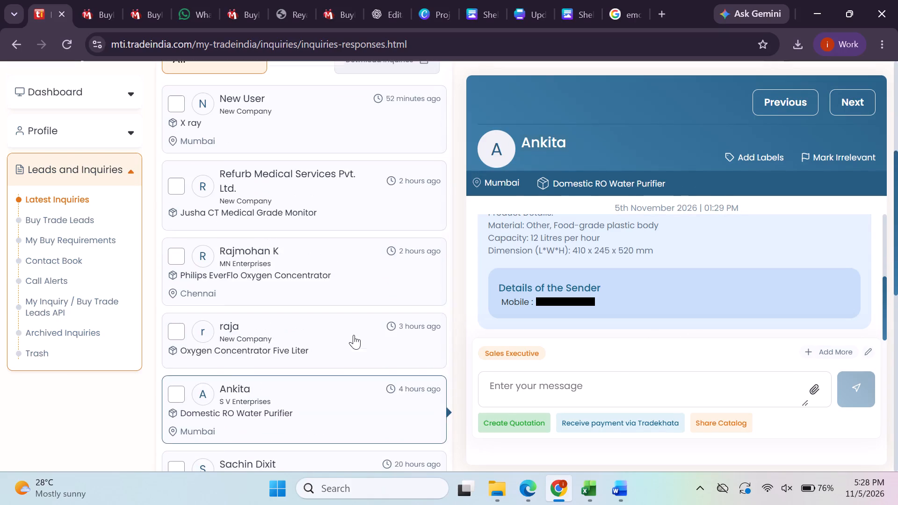
pyautogui.scroll(-4, 354, 335)
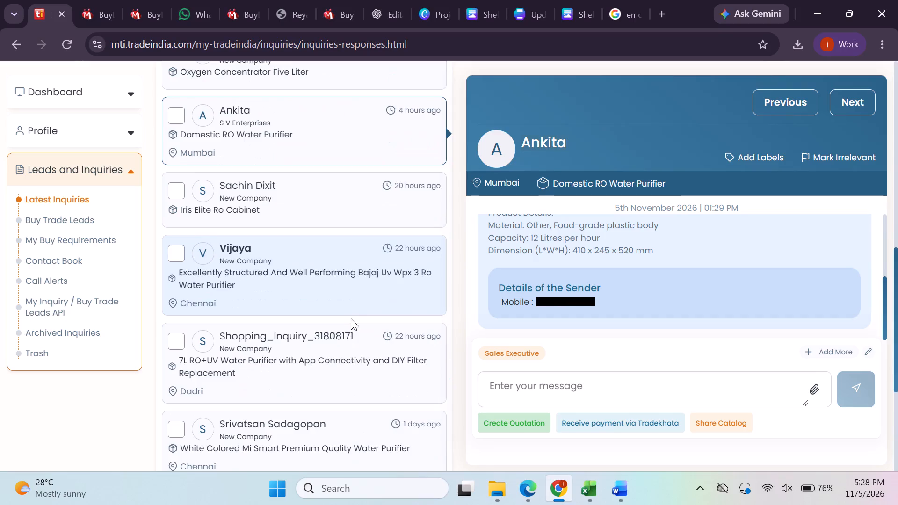
pyautogui.click(355, 292)
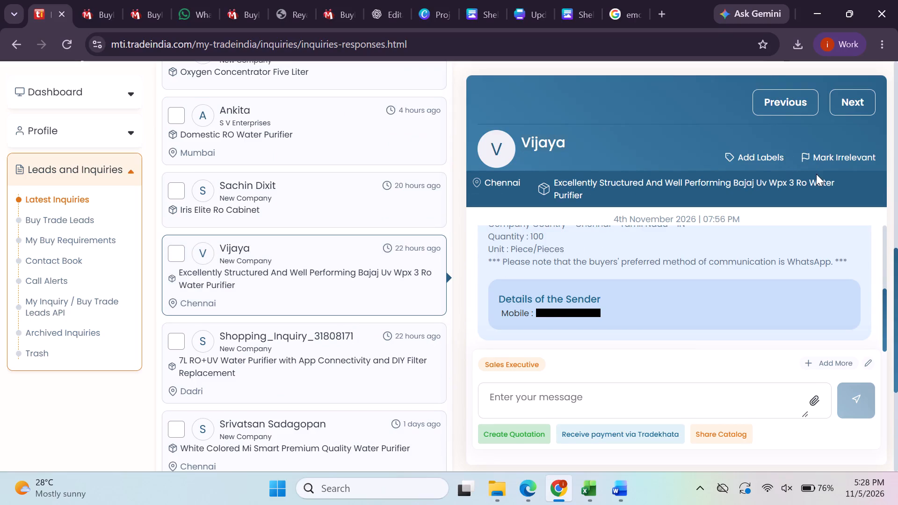
pyautogui.click(835, 158)
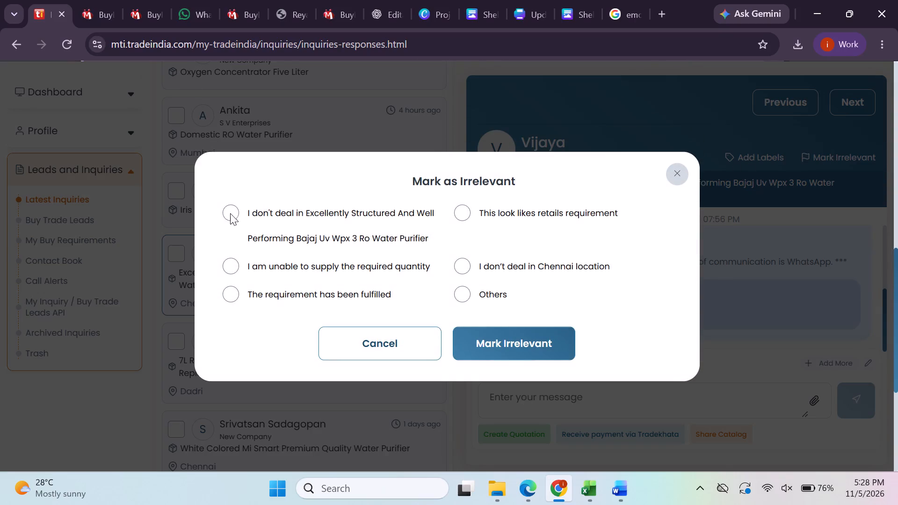
pyautogui.click(225, 213)
pyautogui.click(514, 346)
pyautogui.click(427, 332)
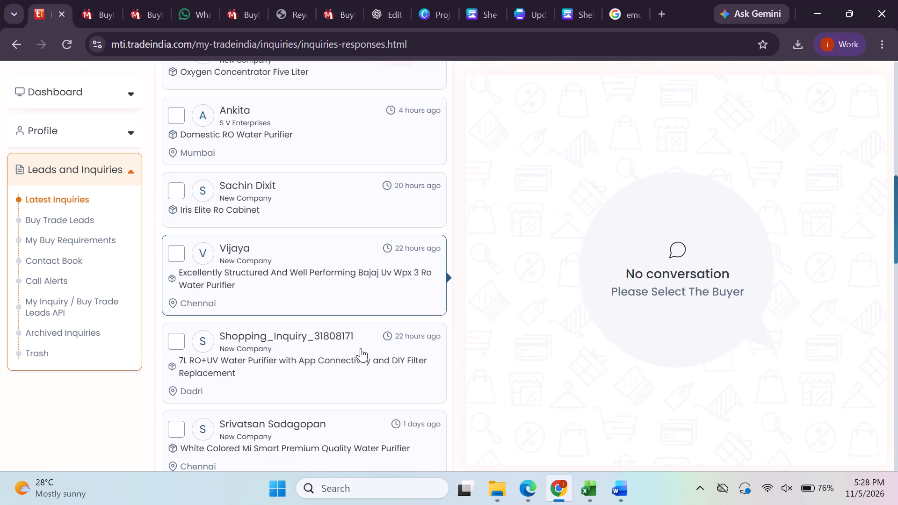
# Mark the Dadri 7L RO+UV Water Purifier inquiry irrelevant as a product not dealt in, and mark the product as incorrect.
pyautogui.click(358, 282)
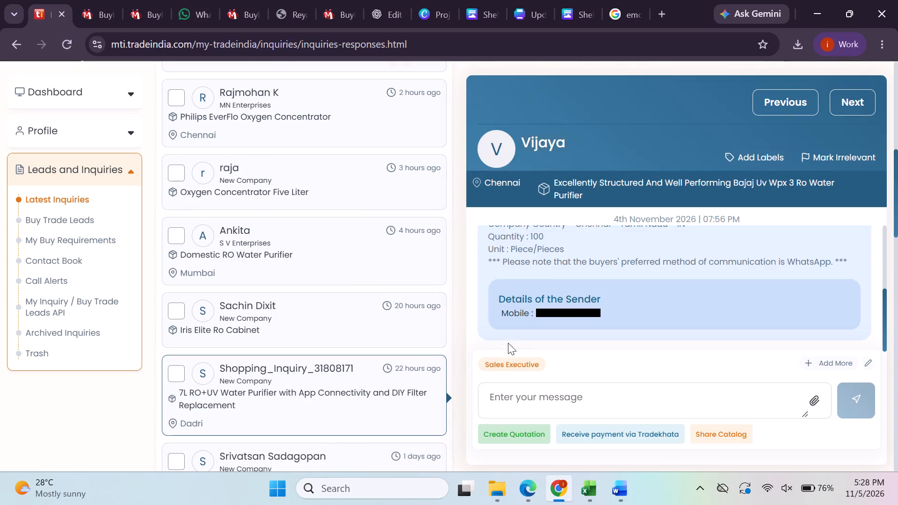
pyautogui.click(834, 153)
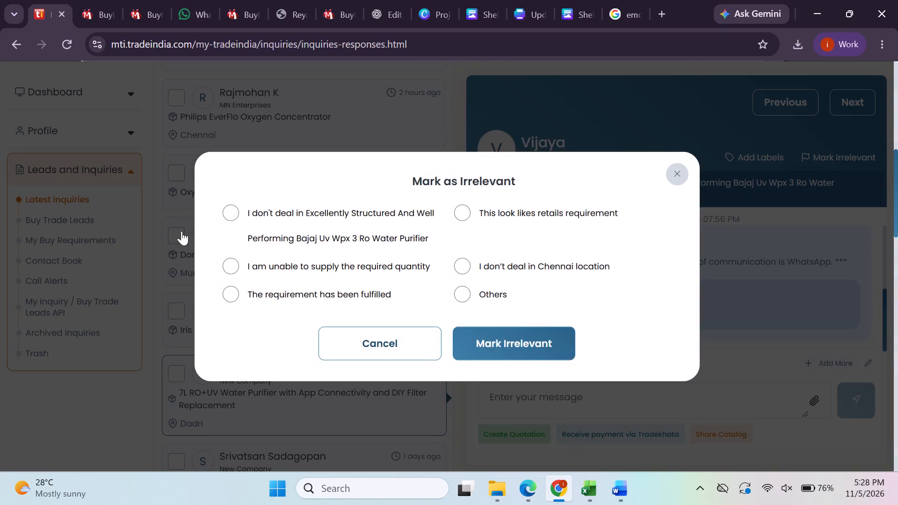
pyautogui.click(236, 210)
pyautogui.click(507, 351)
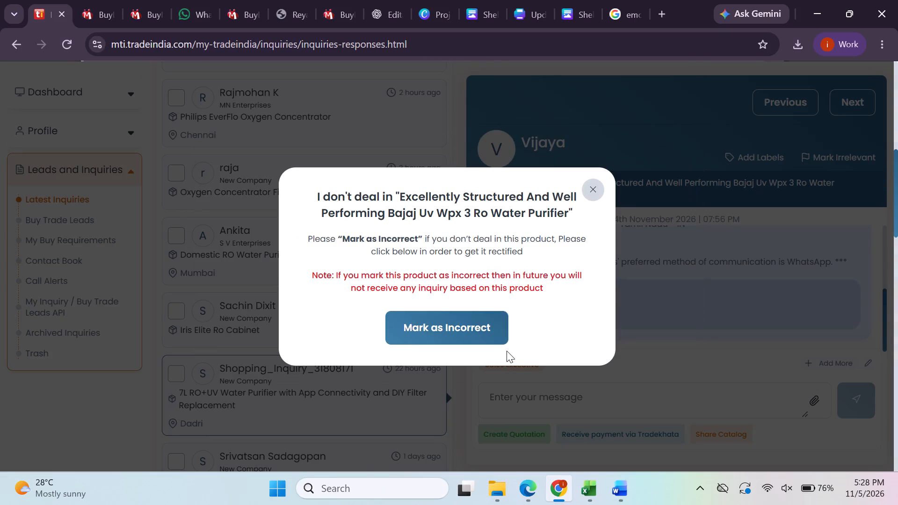
pyautogui.click(420, 327)
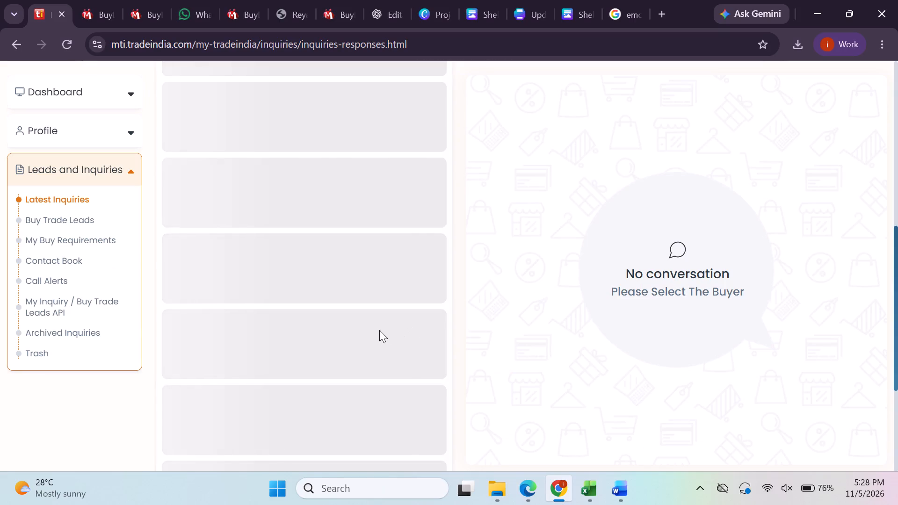
# Mark the Chennai White Colored Mi Smart Water Purifier inquiry irrelevant as a product not dealt in, and mark the product as incorrect.
pyautogui.scroll(-1, 374, 330)
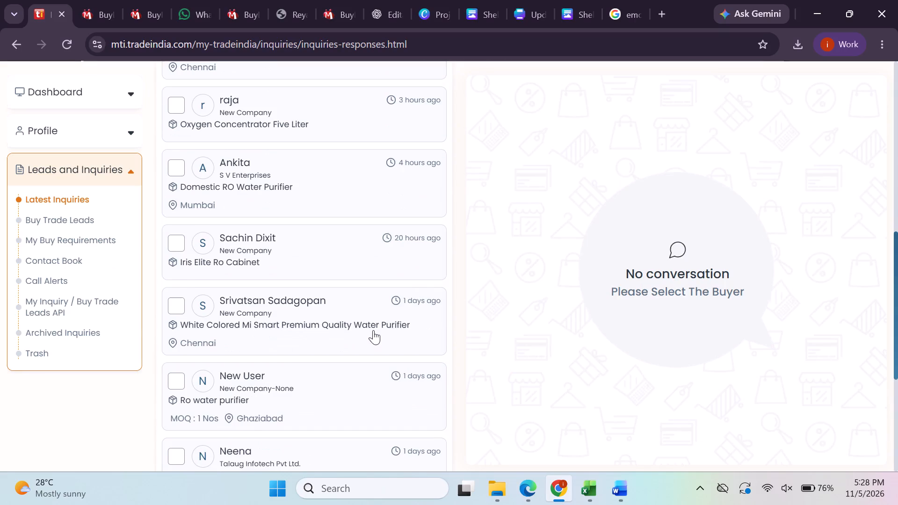
pyautogui.click(346, 325)
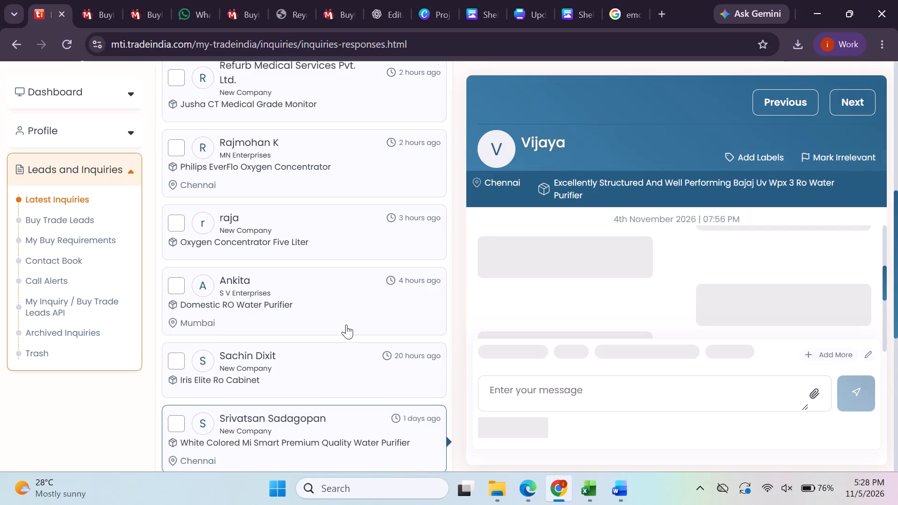
pyautogui.scroll(-2, 346, 325)
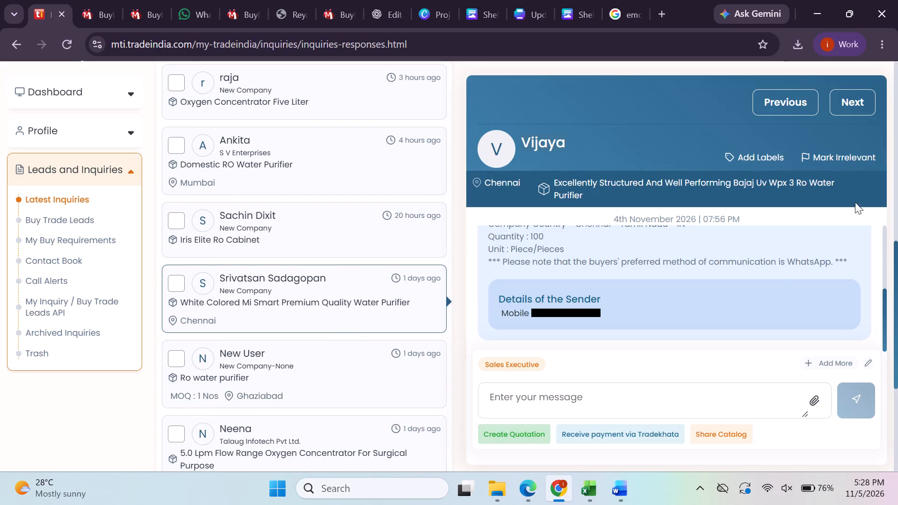
pyautogui.click(819, 157)
pyautogui.click(228, 216)
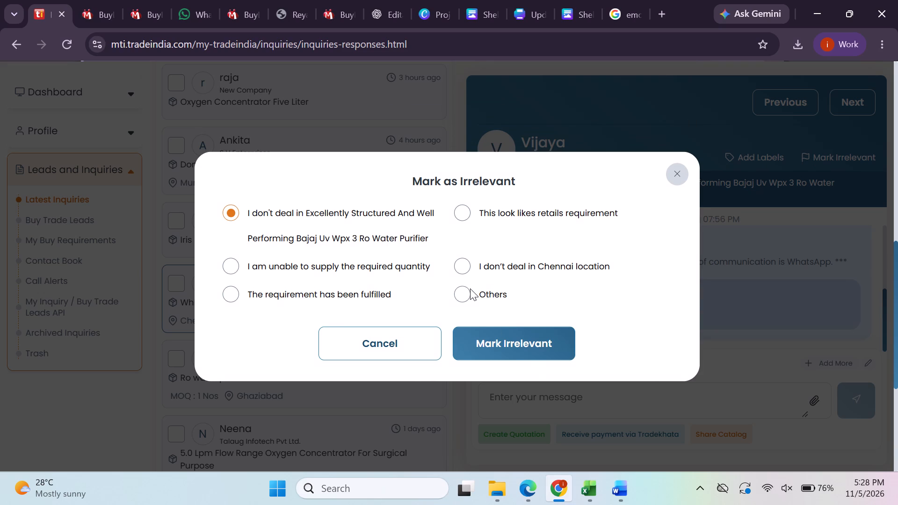
pyautogui.click(532, 335)
pyautogui.click(422, 333)
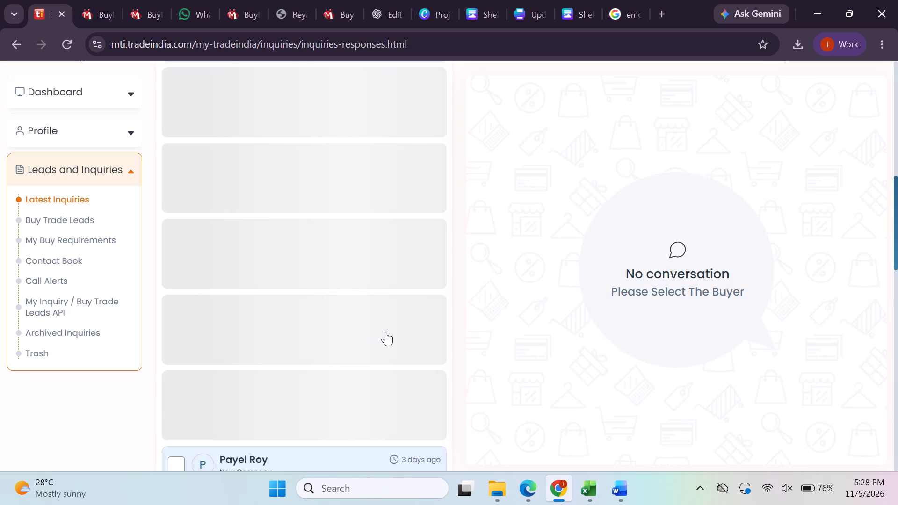
# Mark the Mumbai Domestic RO Water Purifier inquiry irrelevant as a product not dealt in, and mark the product as incorrect.
pyautogui.click(341, 299)
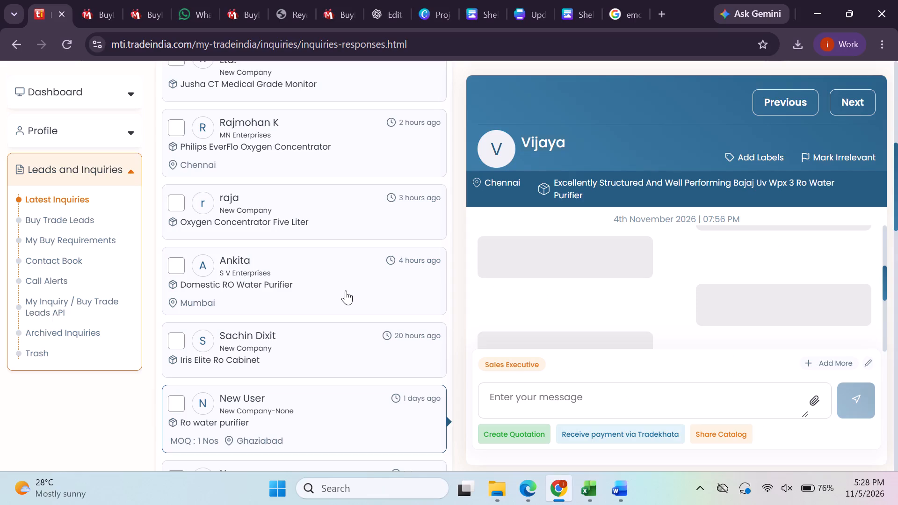
pyautogui.scroll(-1, 354, 286)
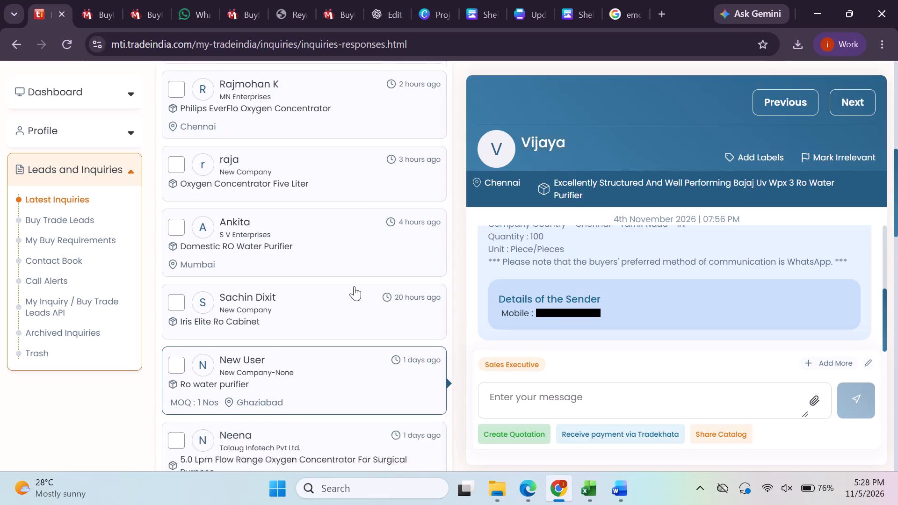
pyautogui.click(365, 231)
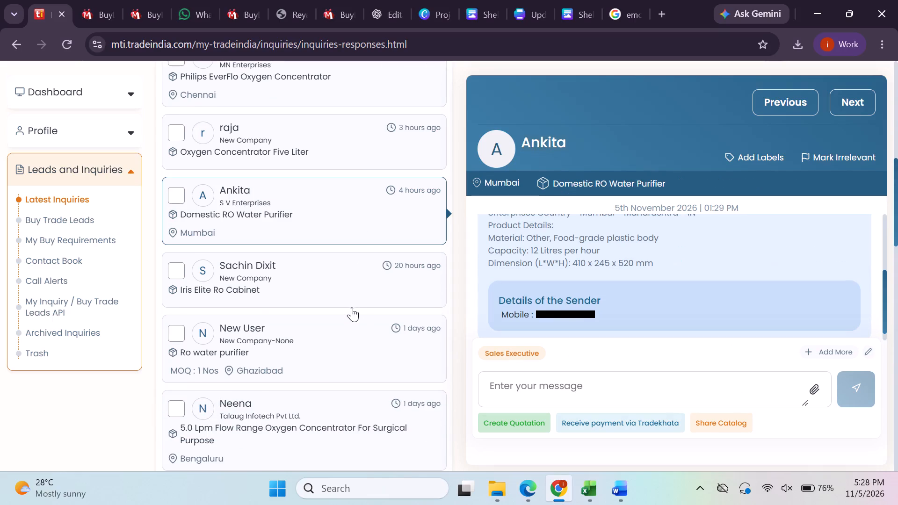
pyautogui.click(849, 155)
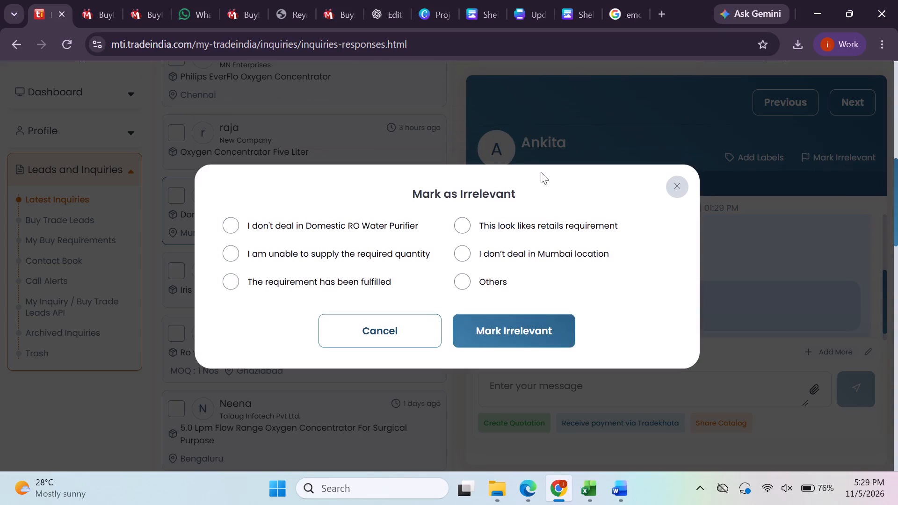
pyautogui.click(235, 226)
pyautogui.click(510, 334)
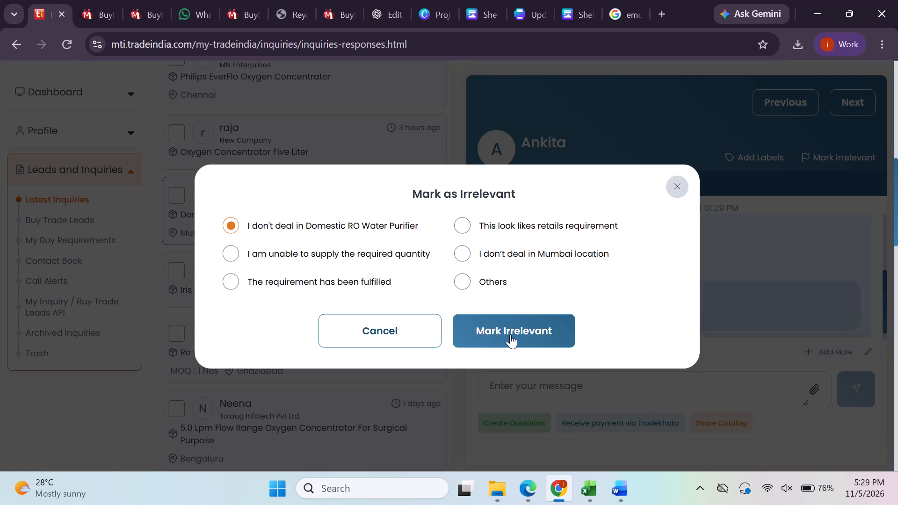
pyautogui.click(495, 321)
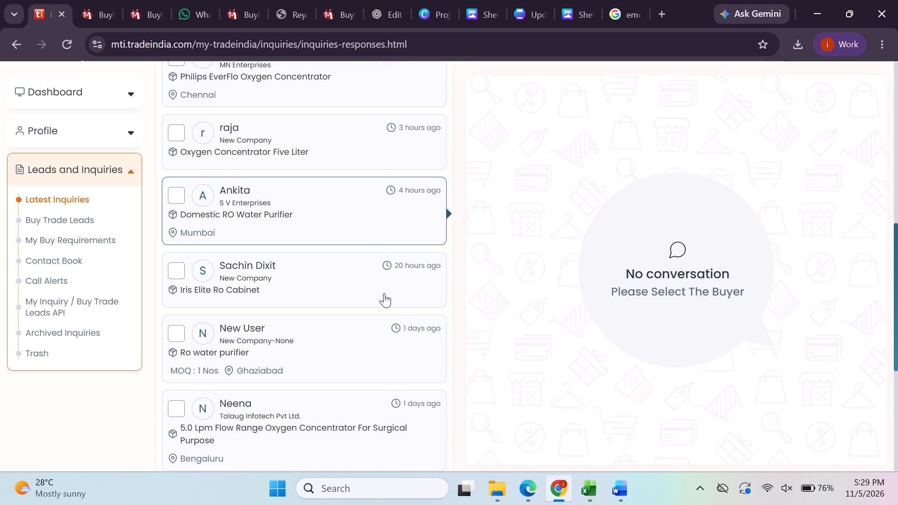
# Mark the Dadri Kent Elegant 8 L Ro Water Purifier inquiry irrelevant as a product not dealt in, and mark the product as incorrect.
pyautogui.scroll(-3, 384, 293)
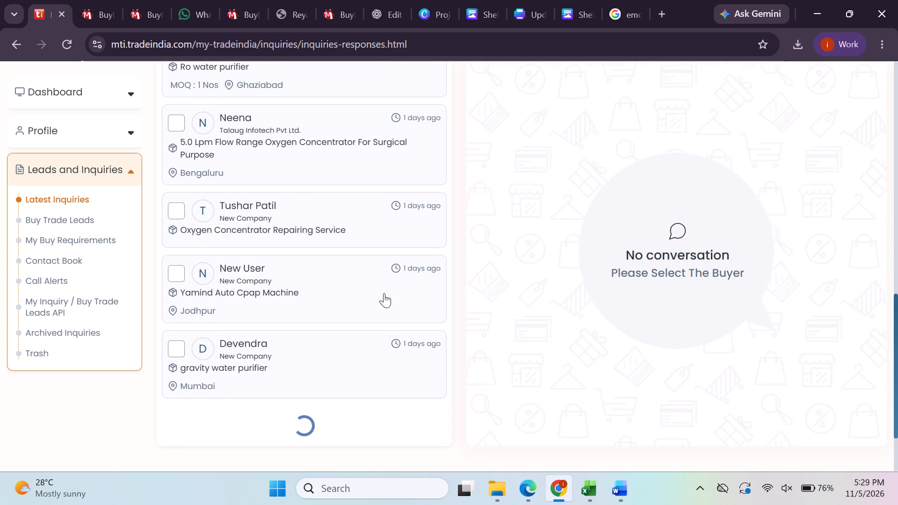
pyautogui.scroll(-2, 384, 293)
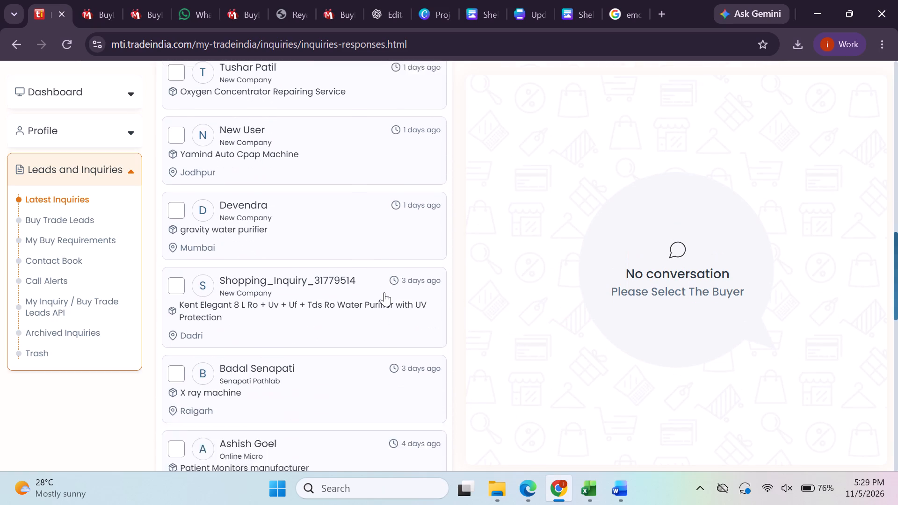
pyautogui.click(385, 297)
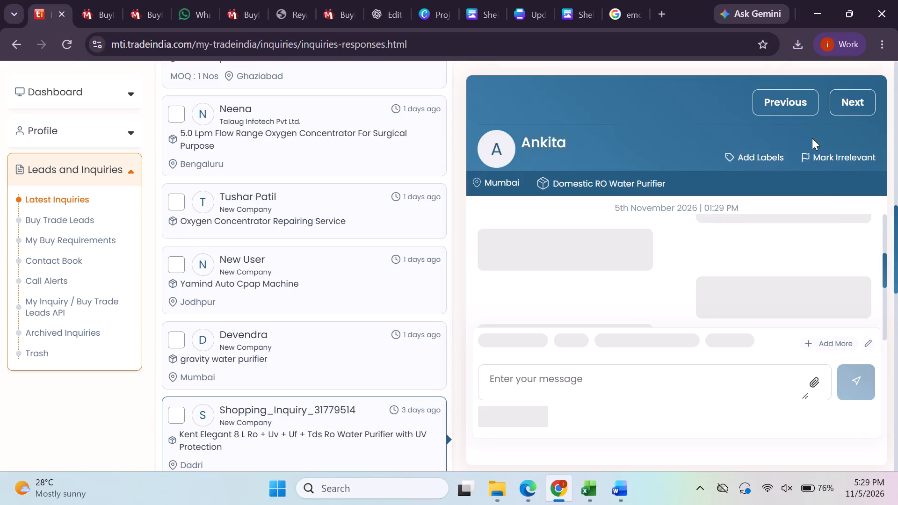
pyautogui.click(812, 152)
pyautogui.click(220, 214)
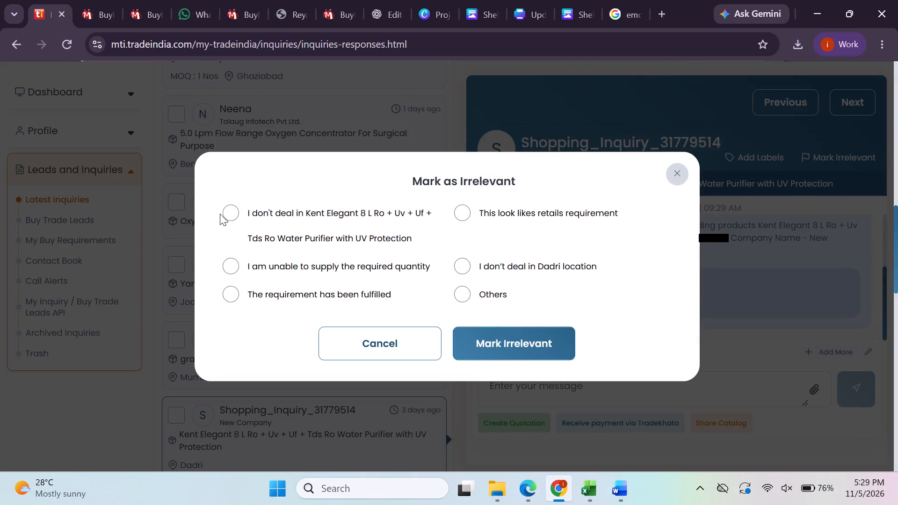
pyautogui.click(230, 213)
pyautogui.click(536, 343)
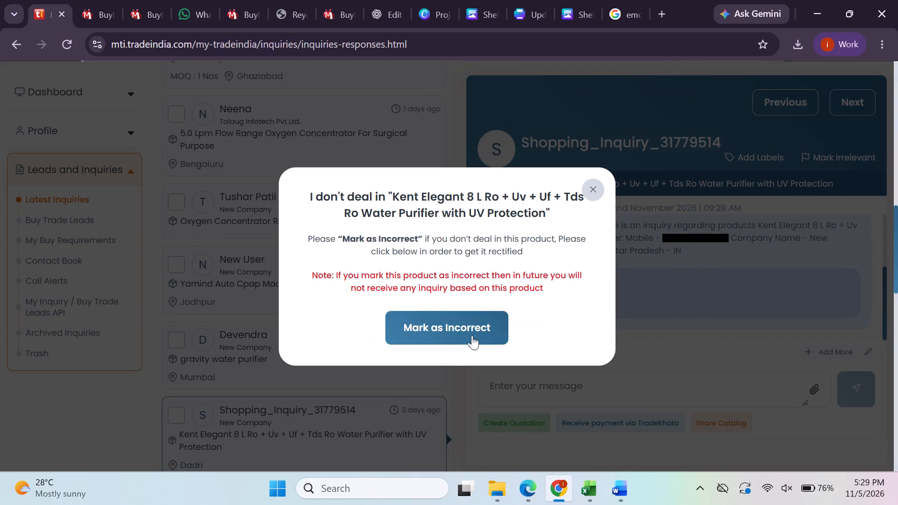
pyautogui.click(471, 332)
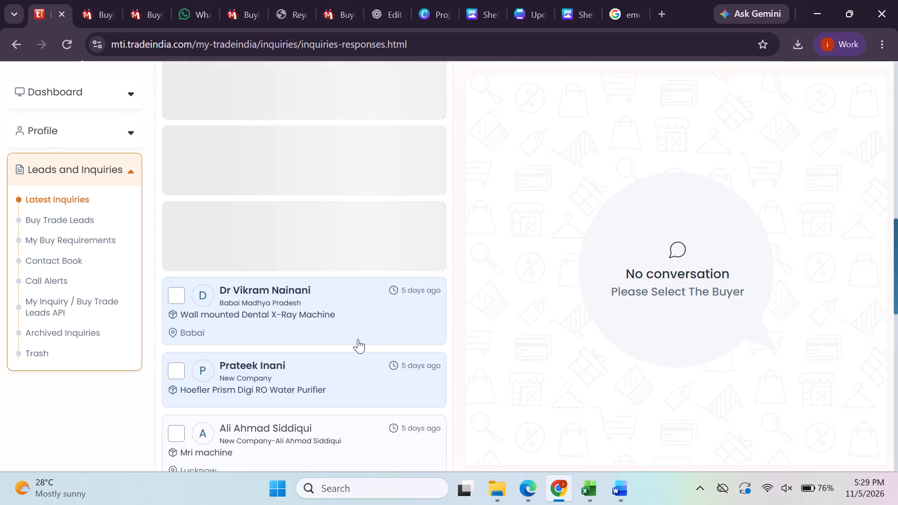
# Select the Babai Wall mounted Dental X-Ray Machine inquiry, mark irrelevant as not dealing in the Kent Elegant 8 L purifier, and mark that product incorrect.
pyautogui.scroll(-1, 358, 340)
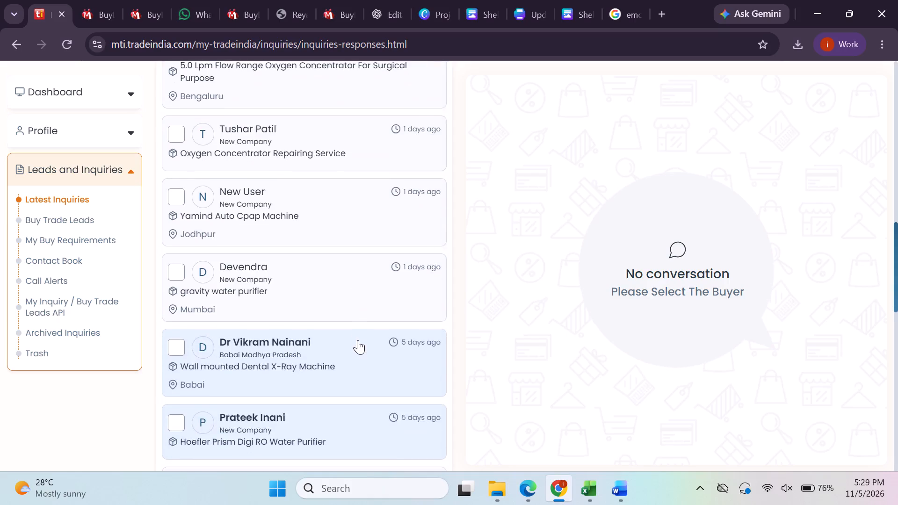
pyautogui.scroll(-1, 358, 340)
pyautogui.click(379, 291)
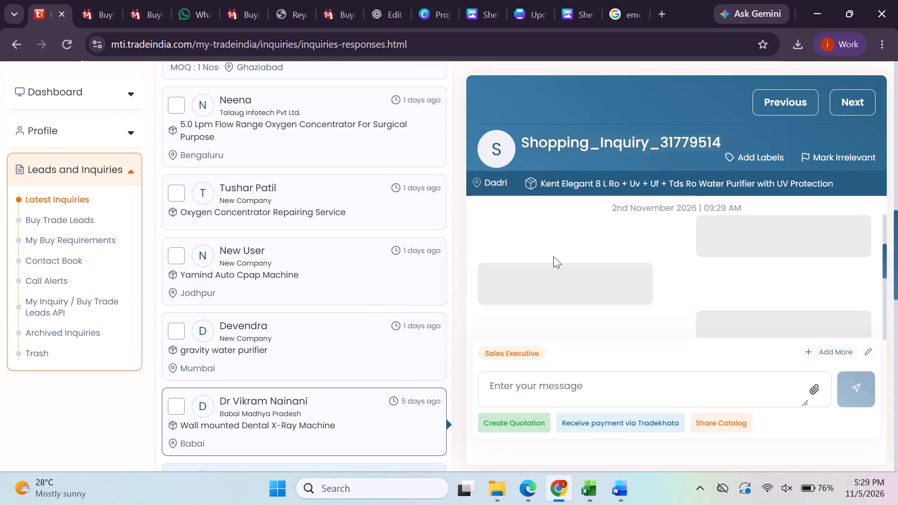
pyautogui.click(855, 153)
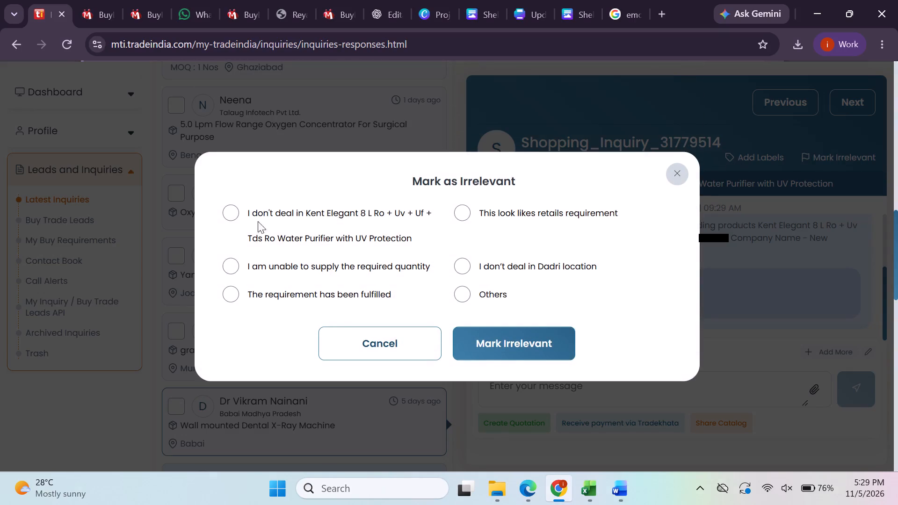
pyautogui.click(231, 210)
pyautogui.click(509, 342)
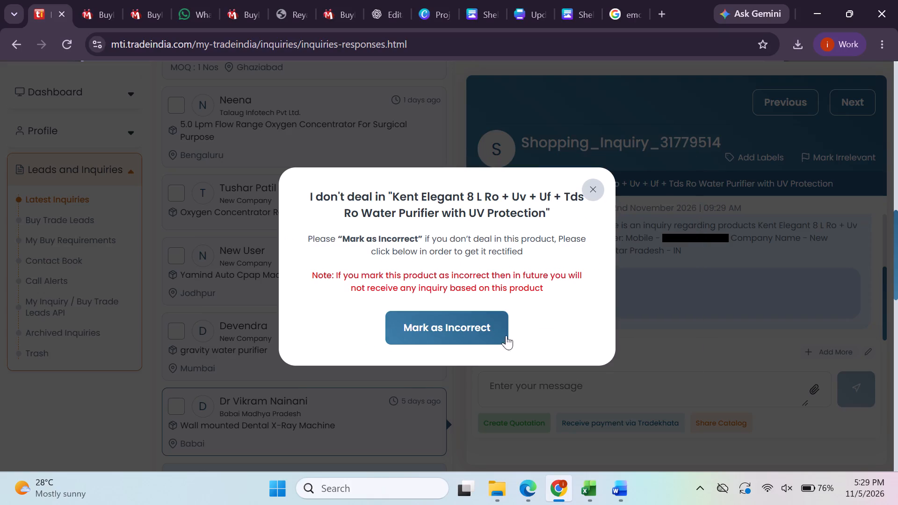
pyautogui.click(501, 323)
pyautogui.click(497, 325)
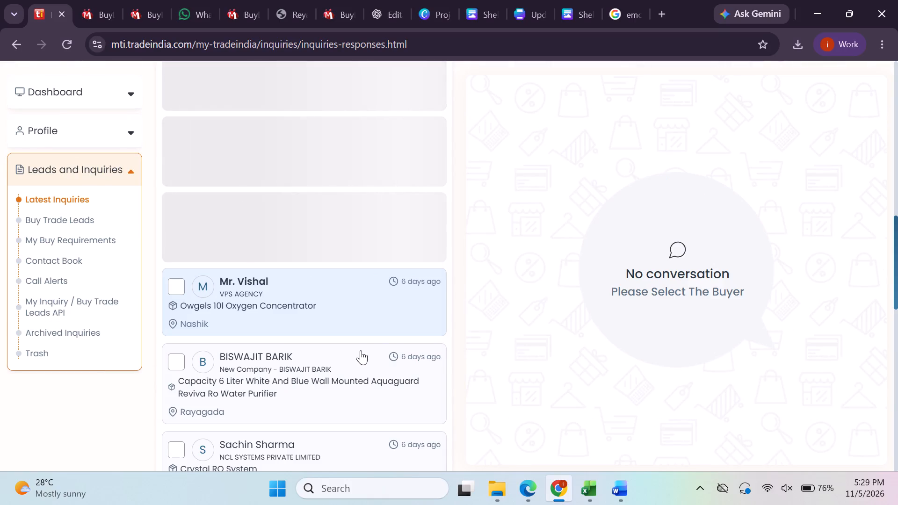
# Open the Nashik inquiry for the Owgels 10l Oxygen Concentrator.
pyautogui.scroll(-2, 359, 349)
pyautogui.click(355, 289)
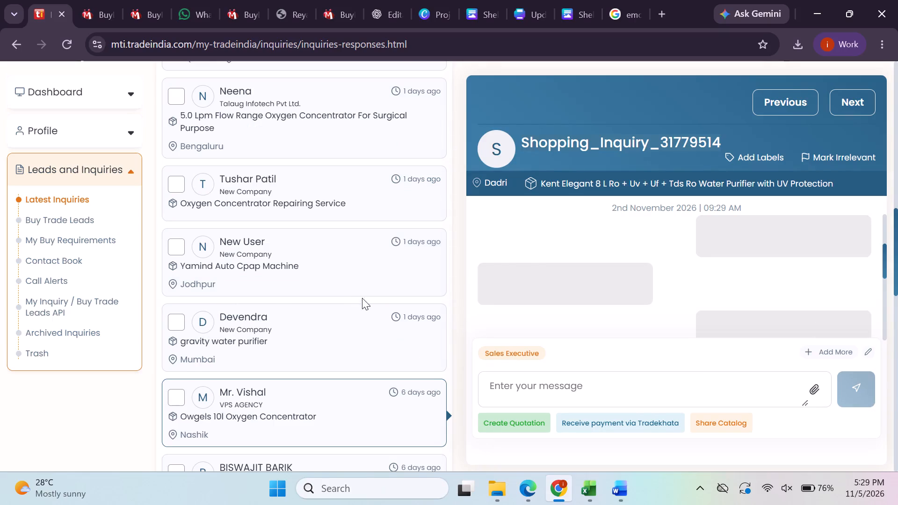
# Mark the Rayagada Capacity 6 Liter Aquaguard Reviva Ro Water Purifier inquiry irrelevant as a product not dealt in, and mark the product as incorrect.
pyautogui.scroll(-2, 364, 306)
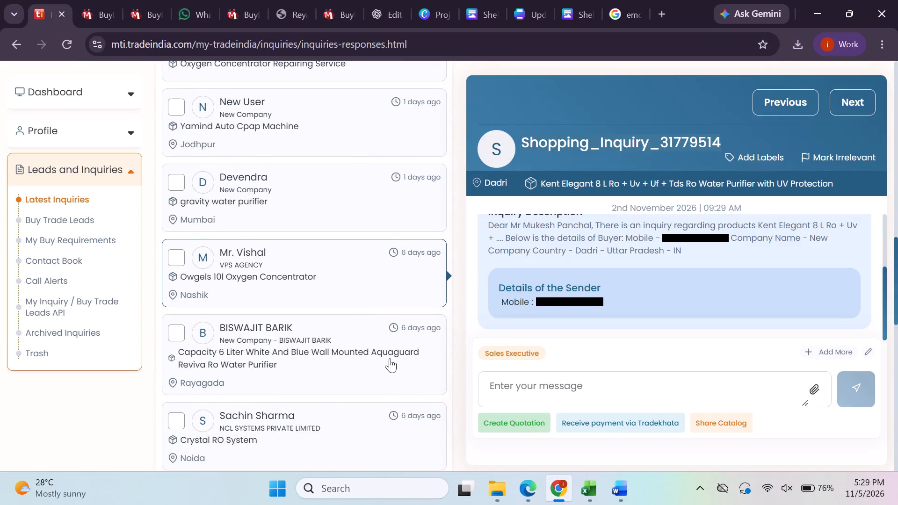
pyautogui.click(387, 352)
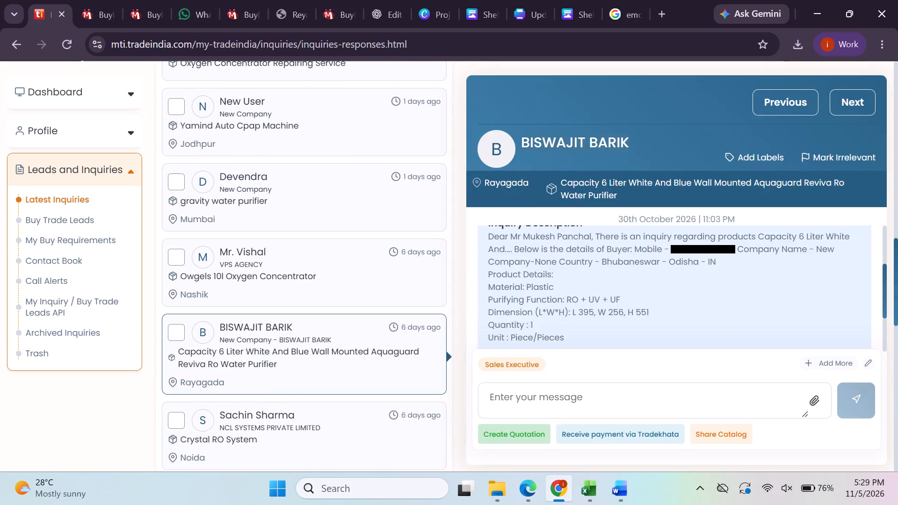
pyautogui.click(848, 159)
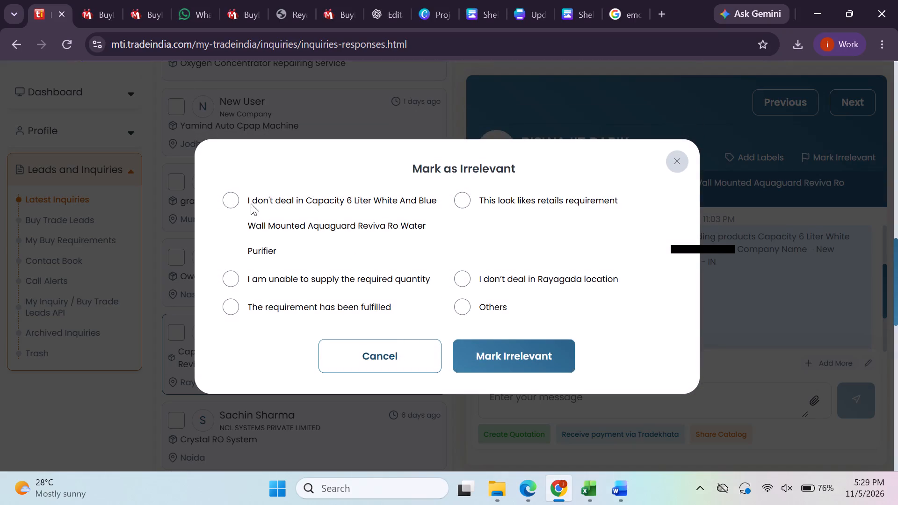
pyautogui.click(237, 198)
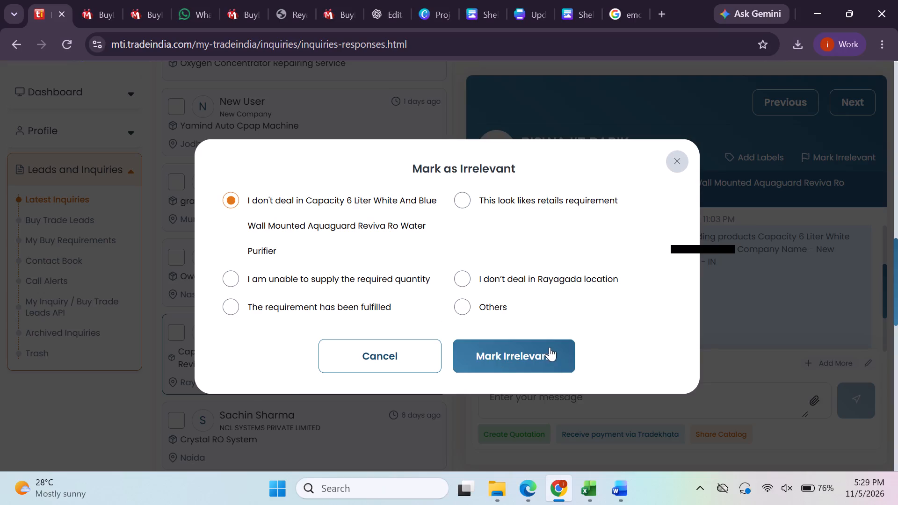
pyautogui.click(550, 347)
pyautogui.click(420, 338)
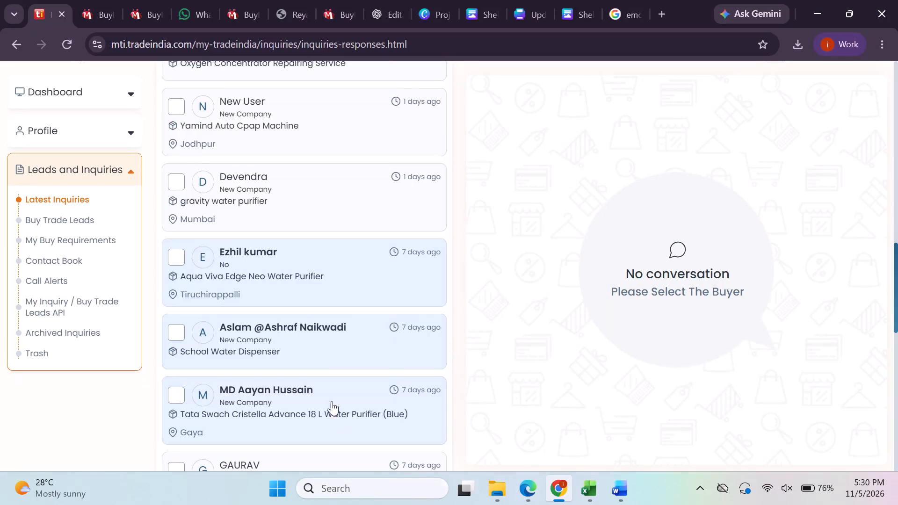
# Switch to the IndiaMART Relevant buy leads, refresh them, and look through the latest leads for suitable medical equipment requirements.
pyautogui.scroll(20, 331, 384)
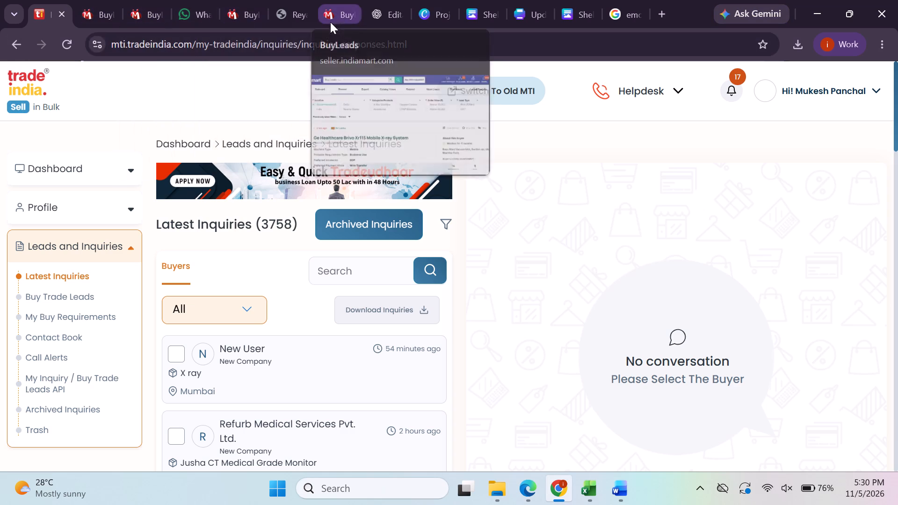
pyautogui.click(96, 12)
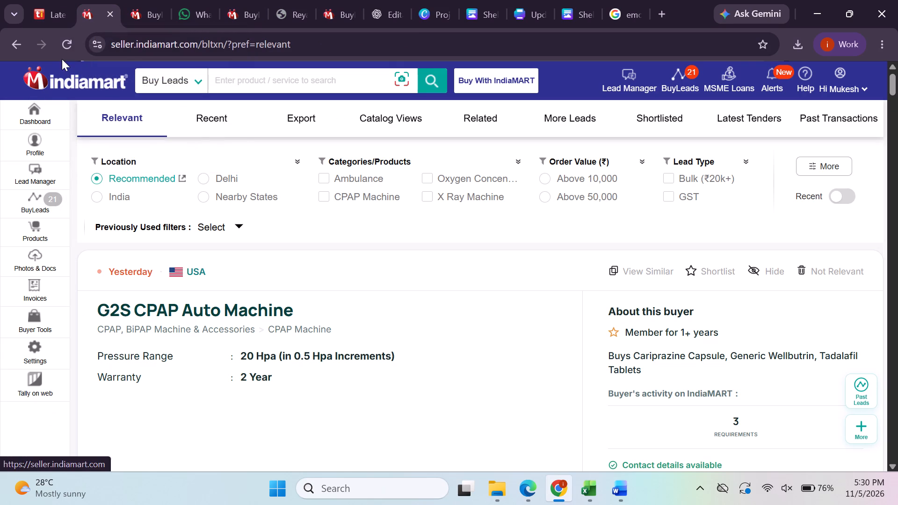
pyautogui.click(65, 46)
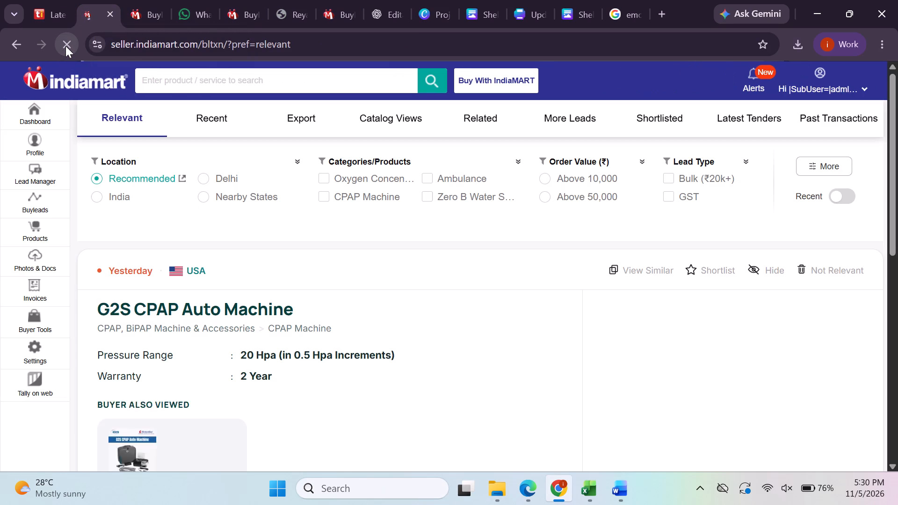
pyautogui.scroll(-2, 260, 351)
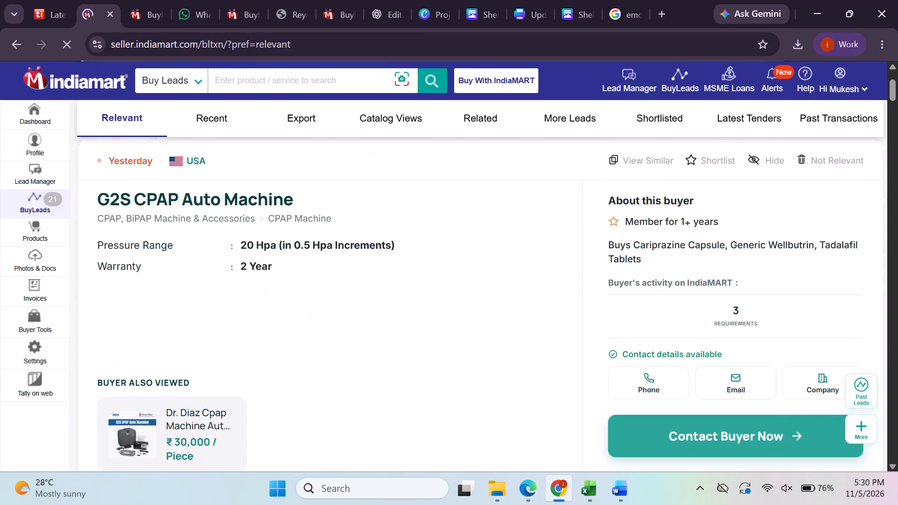
pyautogui.scroll(-5, 260, 351)
pyautogui.scroll(1, 260, 351)
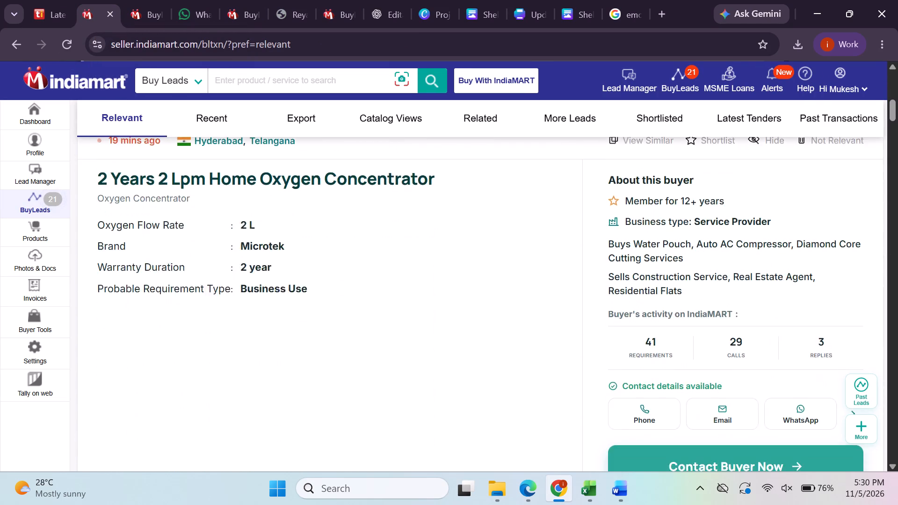
pyautogui.scroll(6, 260, 351)
# Switch to the IndiaMART Export buy leads and load fresh leads for review.
pyautogui.click(150, 7)
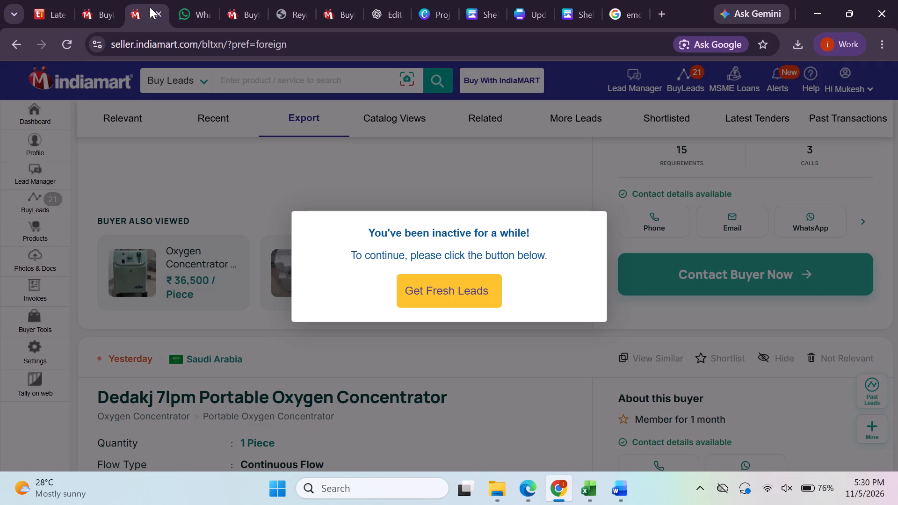
pyautogui.click(439, 284)
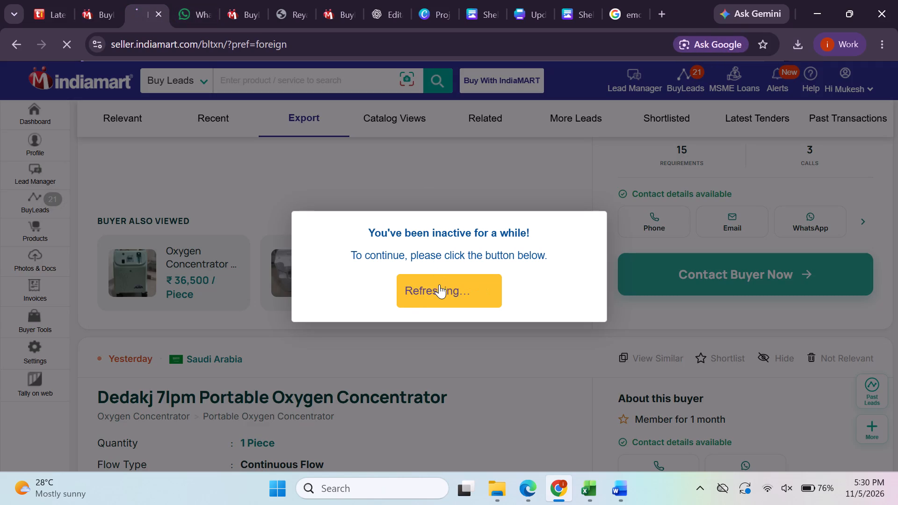